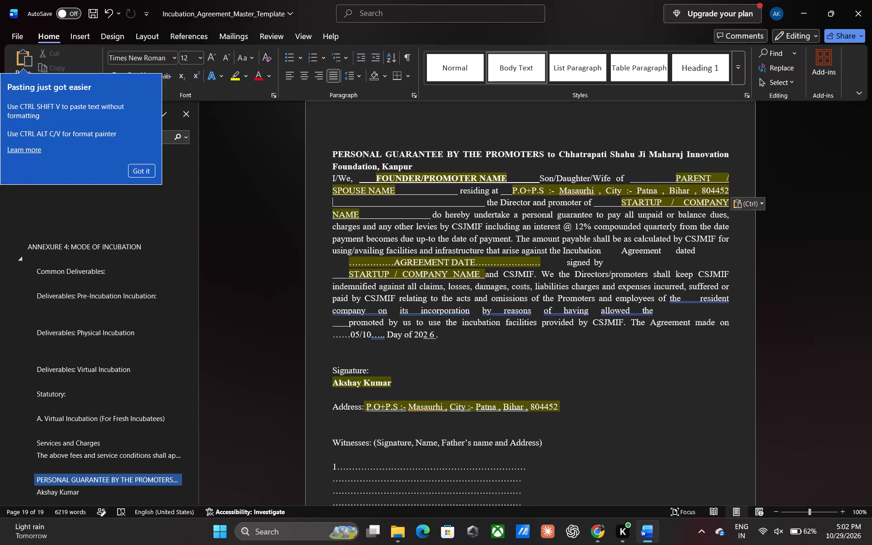
Place the insertion point just before the city name in the "residing at" address of the personal guarantee paragraph.
{"action": "left_click", "coordinate": [636, 191]}
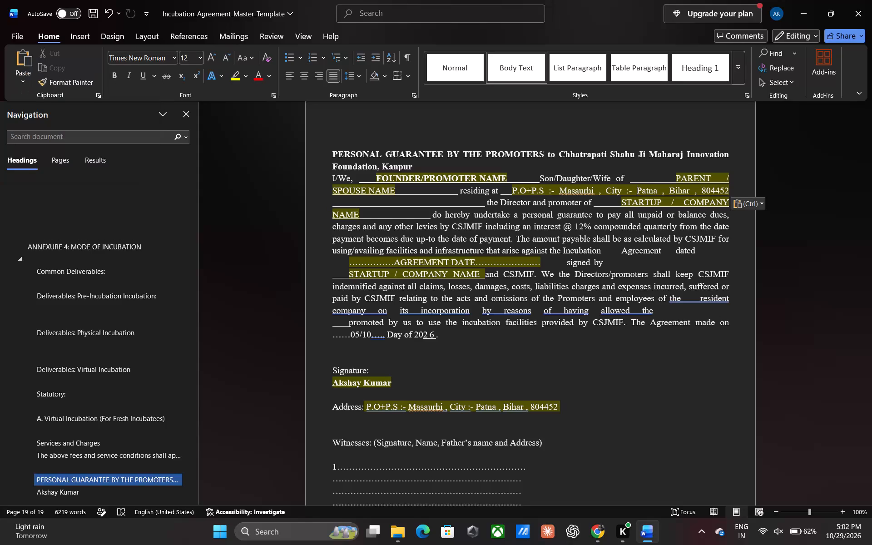
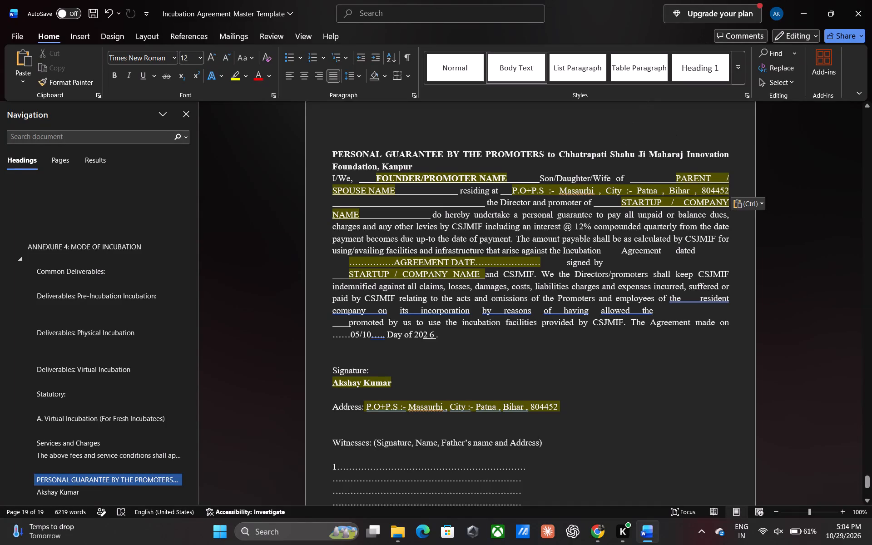
Replace the "PARENT / SPOUSE NAME" placeholder in the personal guarantee paragraph with the promoter's parent's name, without highlighting.
{"action": "scroll", "coordinate": [566, 333], "scroll_direction": "up", "scroll_amount": 2}
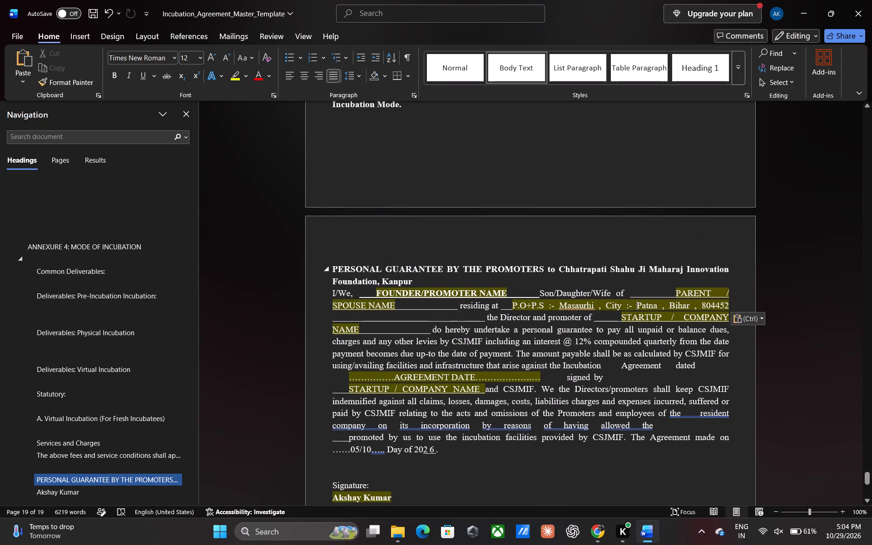
{"action": "left_click", "coordinate": [396, 305]}
{"action": "left_click_drag", "start_coordinate": [393, 306], "coordinate": [393, 306]}
{"action": "left_click_drag", "start_coordinate": [393, 306], "coordinate": [675, 291]}
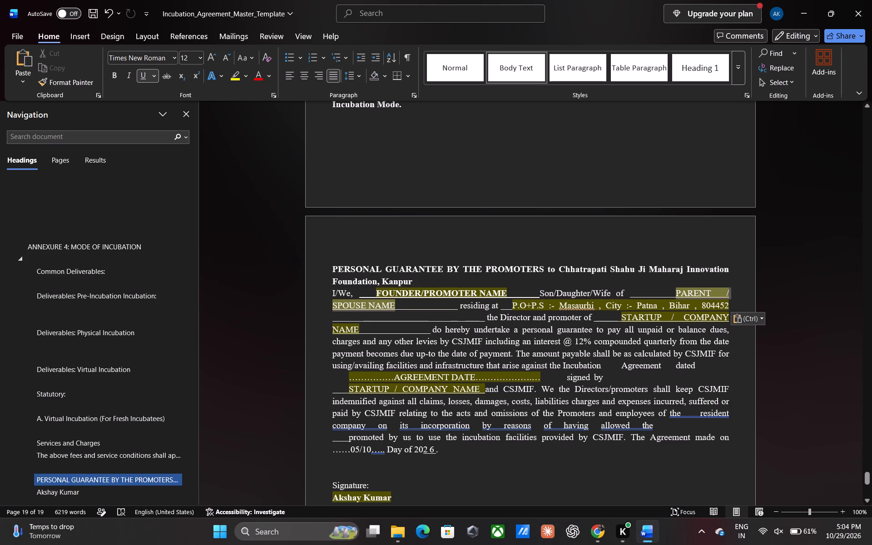
{"action": "left_click_drag", "start_coordinate": [675, 291], "coordinate": [674, 291]}
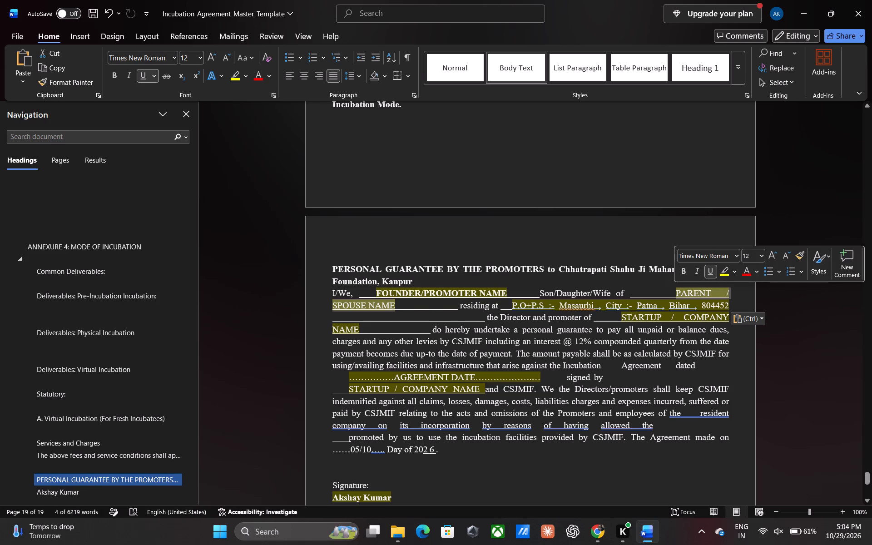
{"action": "key", "text": "BackSpace"}
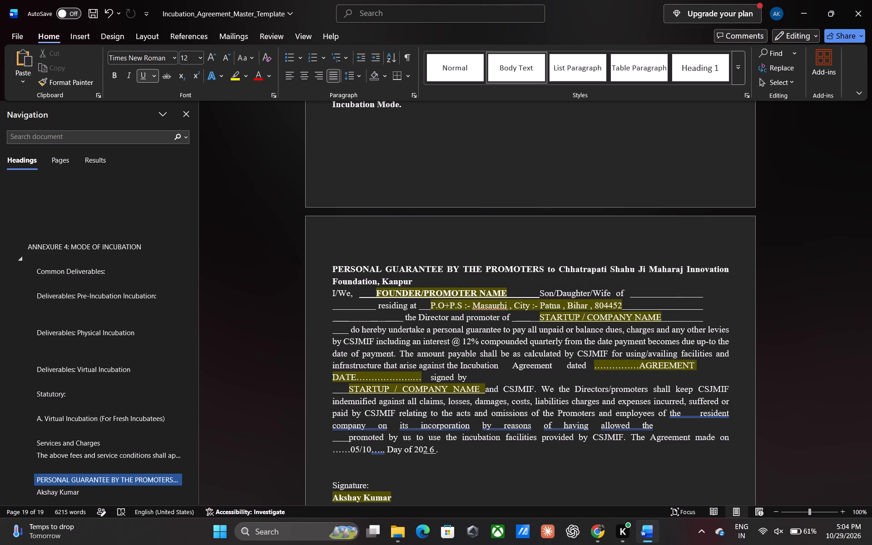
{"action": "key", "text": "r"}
{"action": "key", "text": "BackSpace"}
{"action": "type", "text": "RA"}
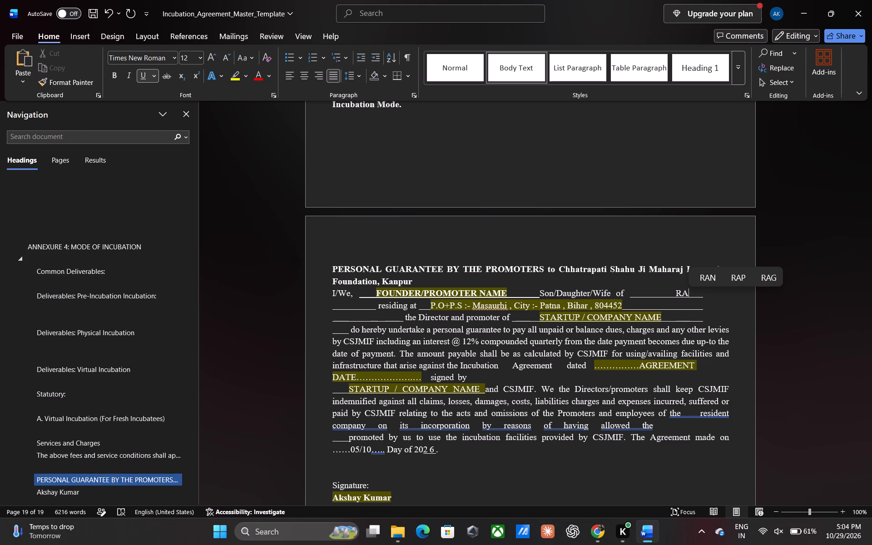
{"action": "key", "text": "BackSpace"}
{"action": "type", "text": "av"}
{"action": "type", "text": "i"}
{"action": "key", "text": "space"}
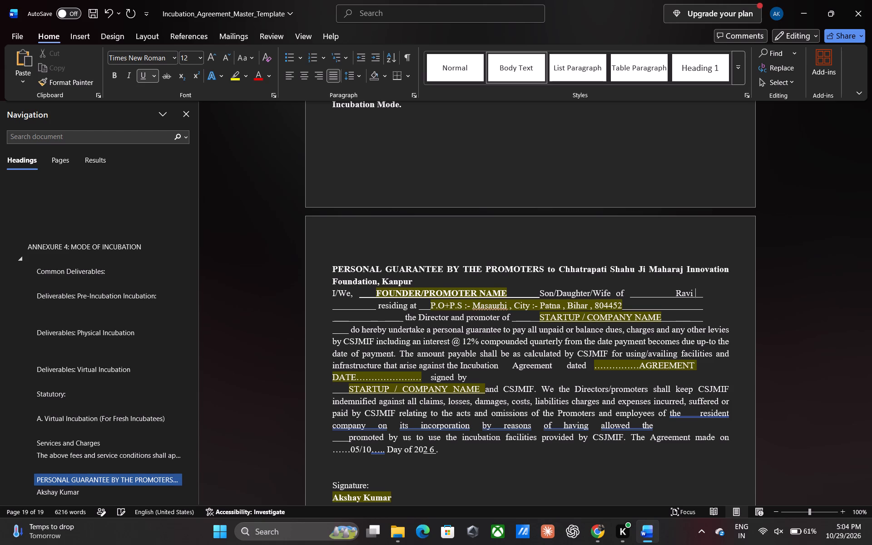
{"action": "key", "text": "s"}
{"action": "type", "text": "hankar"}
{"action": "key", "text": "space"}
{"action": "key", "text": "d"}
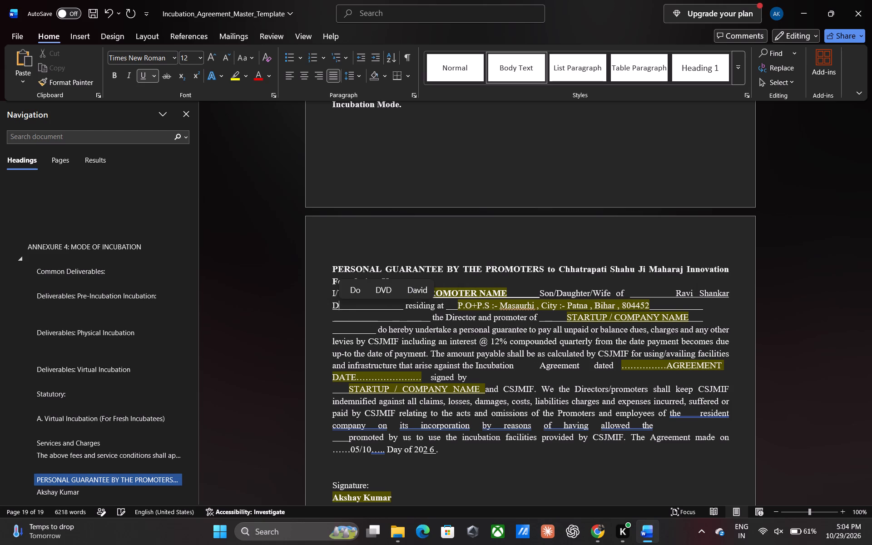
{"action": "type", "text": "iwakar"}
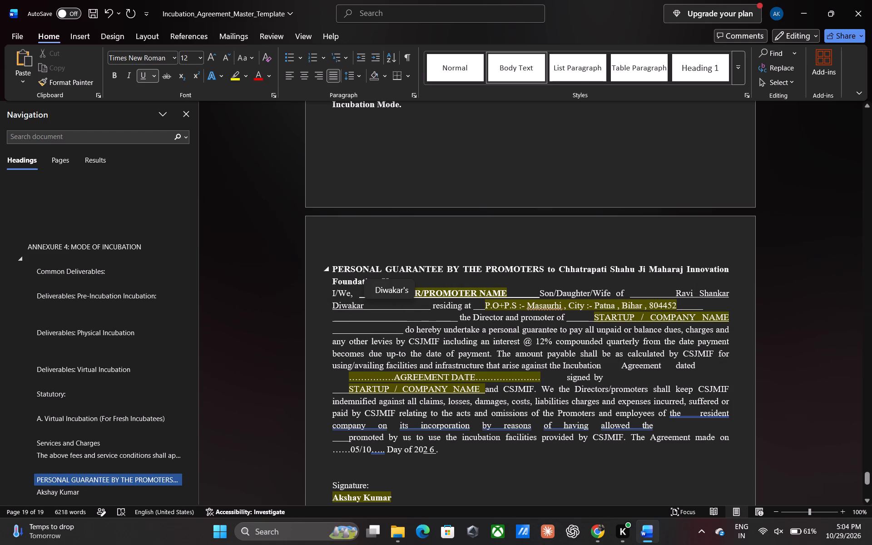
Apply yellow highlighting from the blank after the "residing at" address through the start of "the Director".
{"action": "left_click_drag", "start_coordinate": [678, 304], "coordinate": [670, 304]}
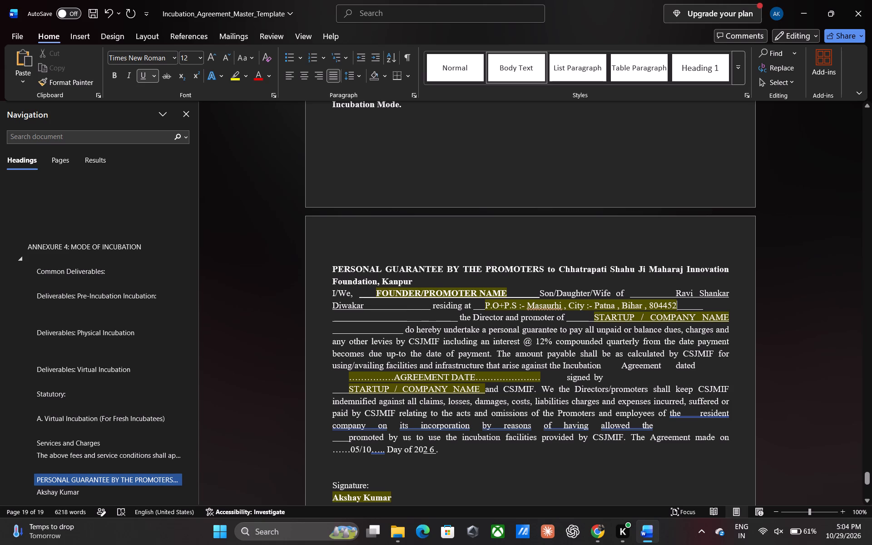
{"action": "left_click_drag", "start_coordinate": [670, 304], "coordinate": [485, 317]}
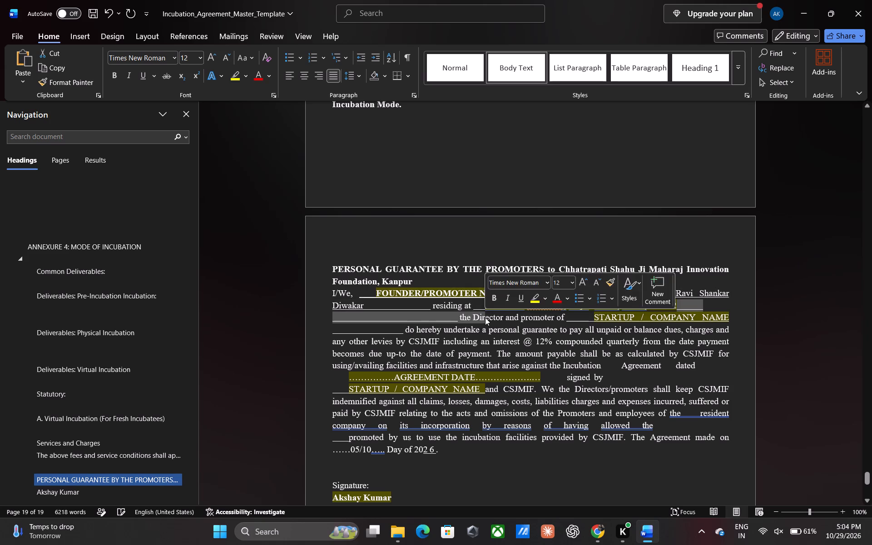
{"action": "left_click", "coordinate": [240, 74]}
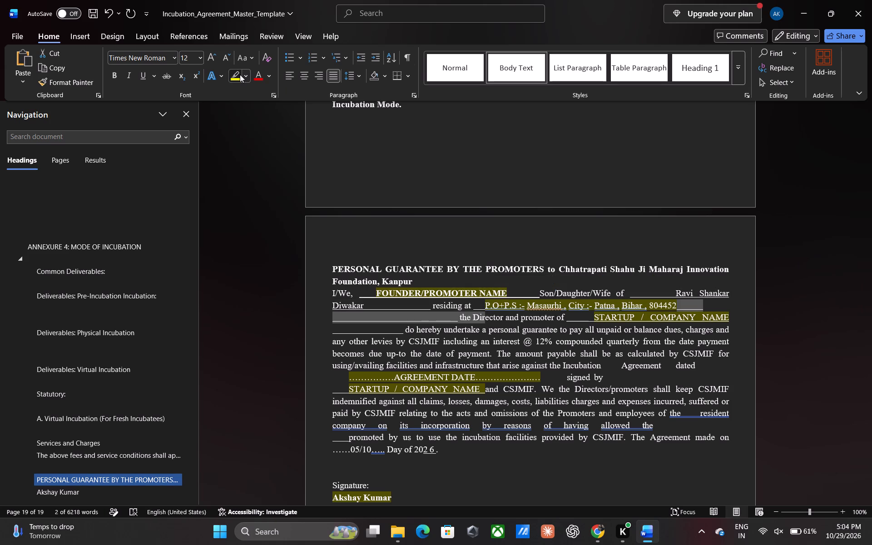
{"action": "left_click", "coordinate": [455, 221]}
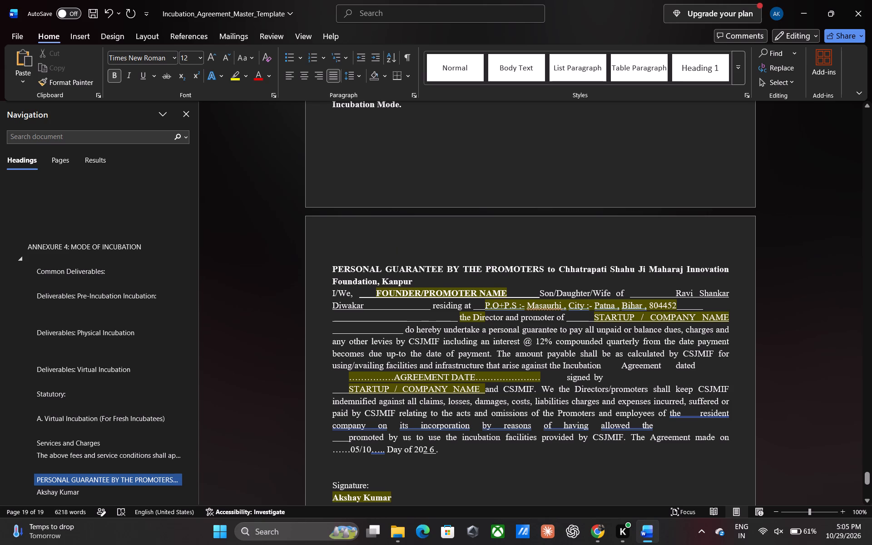
Remove the yellow highlight from the "residing at" address in the personal guarantee paragraph.
{"action": "left_click_drag", "start_coordinate": [485, 300], "coordinate": [682, 307]}
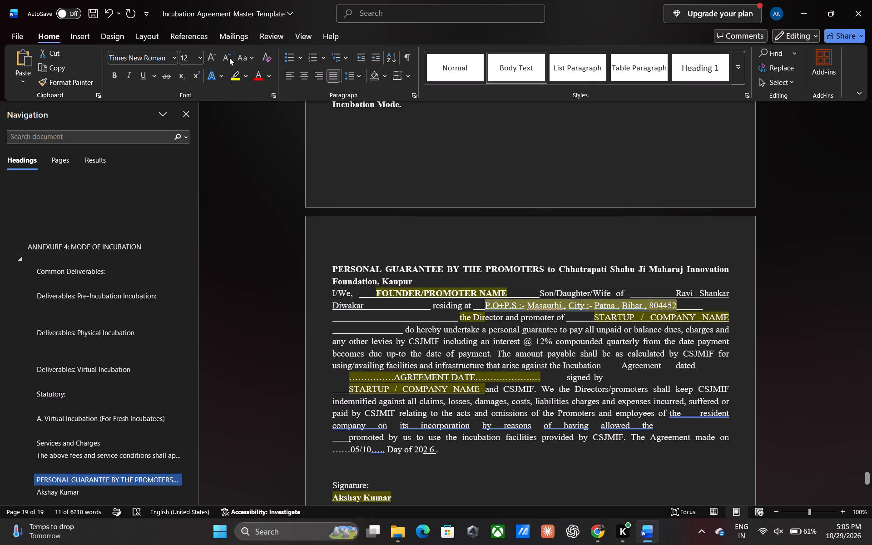
{"action": "left_click", "coordinate": [250, 71]}
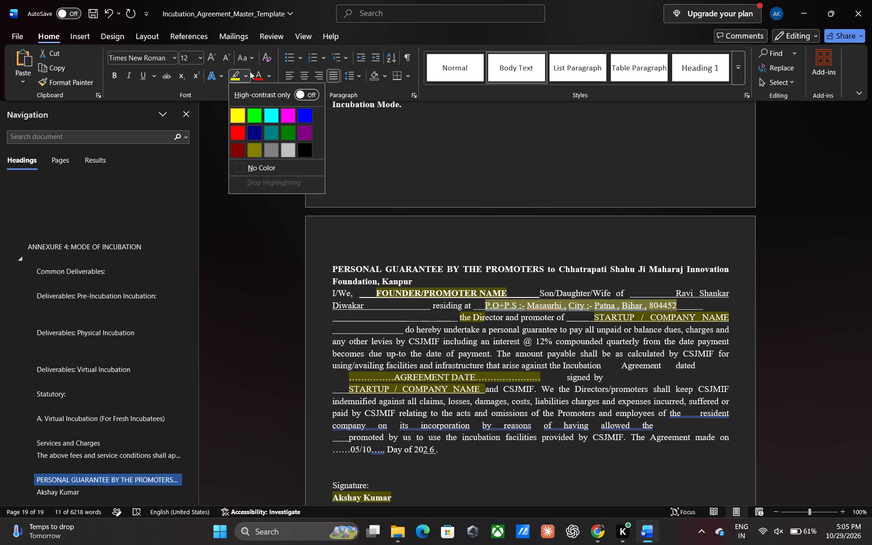
{"action": "left_click", "coordinate": [284, 173]}
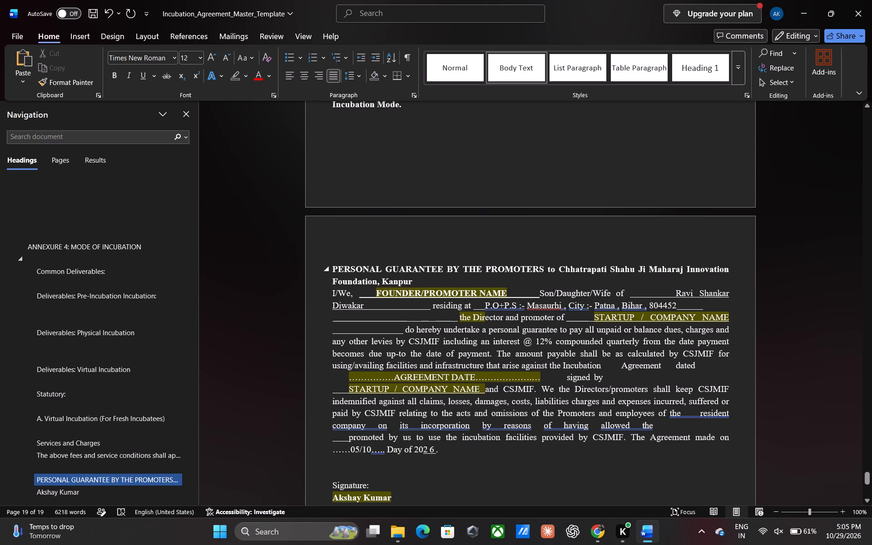
{"action": "left_click", "coordinate": [579, 269]}
{"action": "left_click", "coordinate": [587, 373]}
Remove the yellow highlight from "the Director" in the personal guarantee paragraph.
{"action": "left_click_drag", "start_coordinate": [484, 314], "coordinate": [483, 314]}
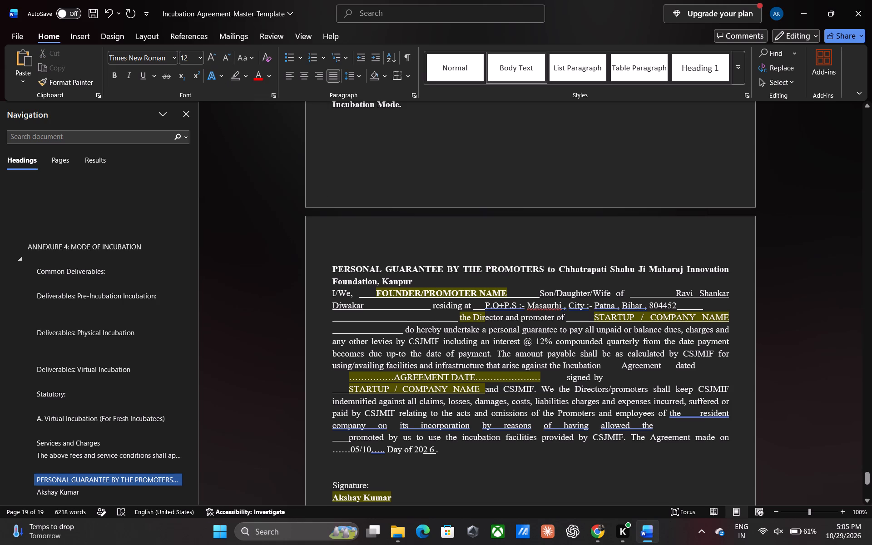
{"action": "left_click_drag", "start_coordinate": [483, 314], "coordinate": [456, 314]}
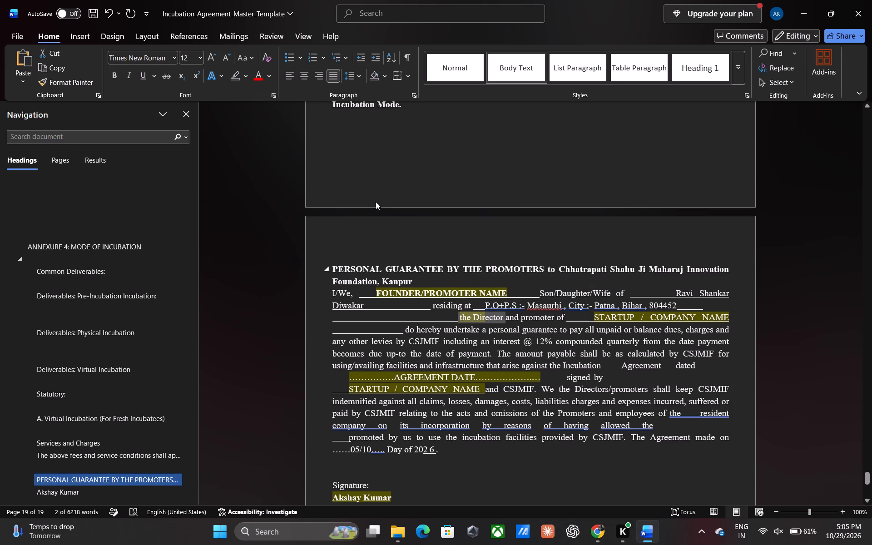
{"action": "left_click", "coordinate": [248, 75]}
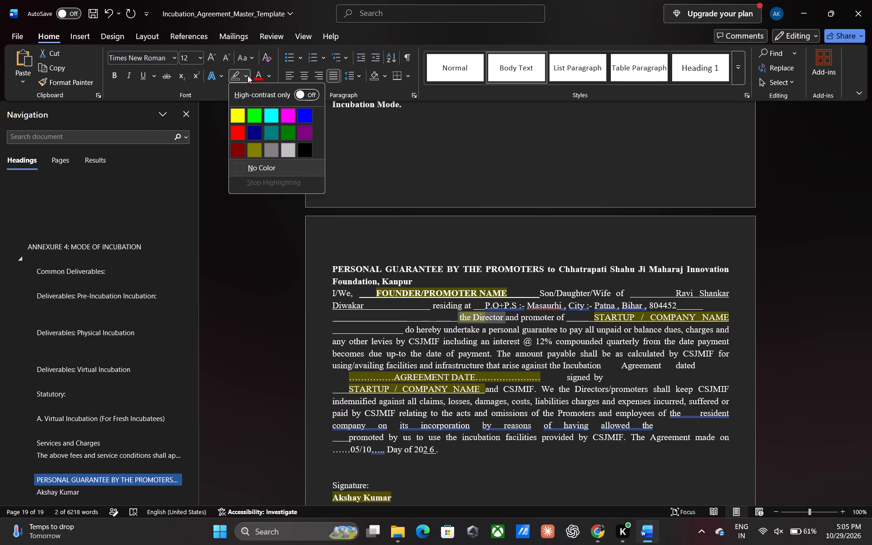
{"action": "left_click", "coordinate": [266, 167]}
{"action": "left_click", "coordinate": [540, 179]}
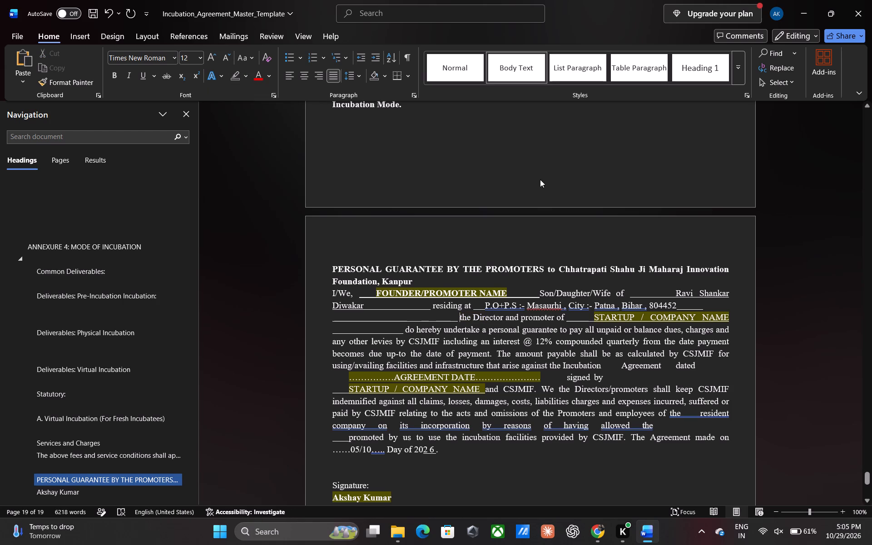
Replace the "FOUNDER/PROMOTER NAME" placeholder after "I/We" in the personal guarantee paragraph with the promoter's name.
{"action": "scroll", "coordinate": [603, 314], "scroll_direction": "up", "scroll_amount": 2}
{"action": "left_click_drag", "start_coordinate": [512, 346], "coordinate": [378, 350]}
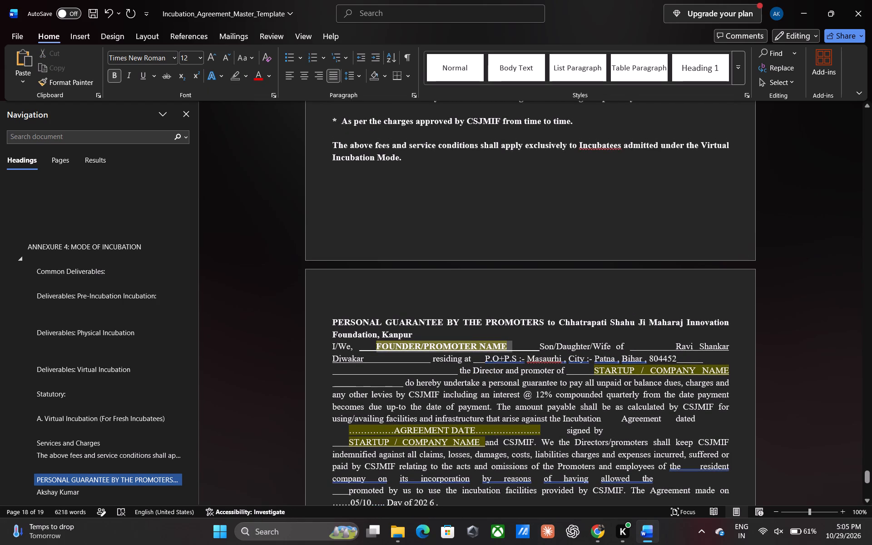
{"action": "left_click_drag", "start_coordinate": [378, 350], "coordinate": [372, 345]}
{"action": "key", "text": "BackSpace"}
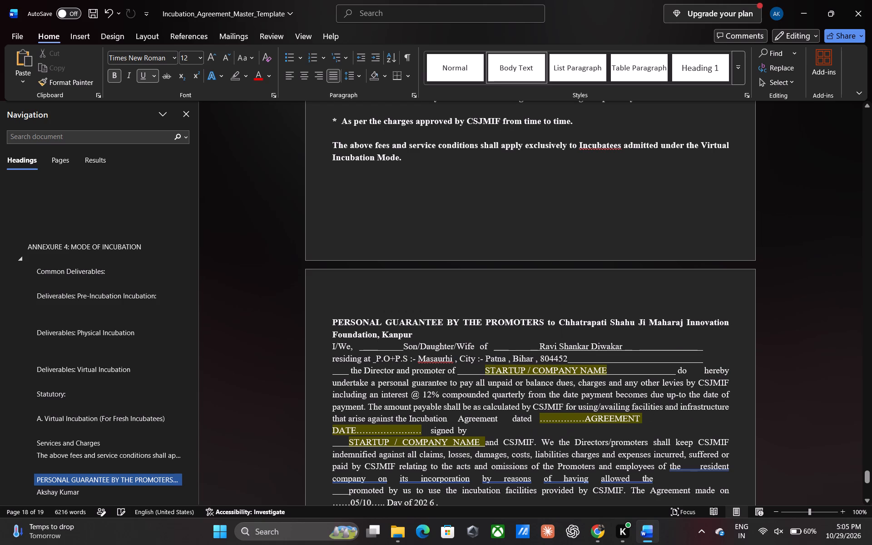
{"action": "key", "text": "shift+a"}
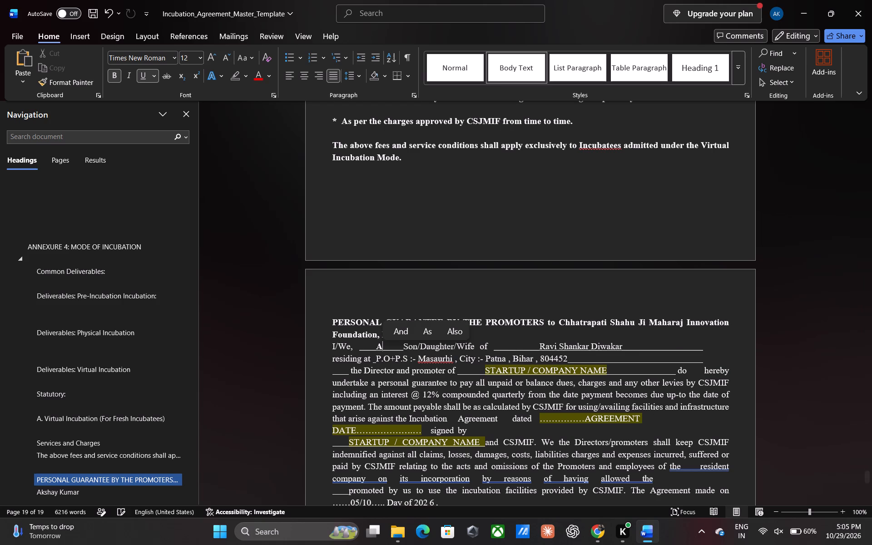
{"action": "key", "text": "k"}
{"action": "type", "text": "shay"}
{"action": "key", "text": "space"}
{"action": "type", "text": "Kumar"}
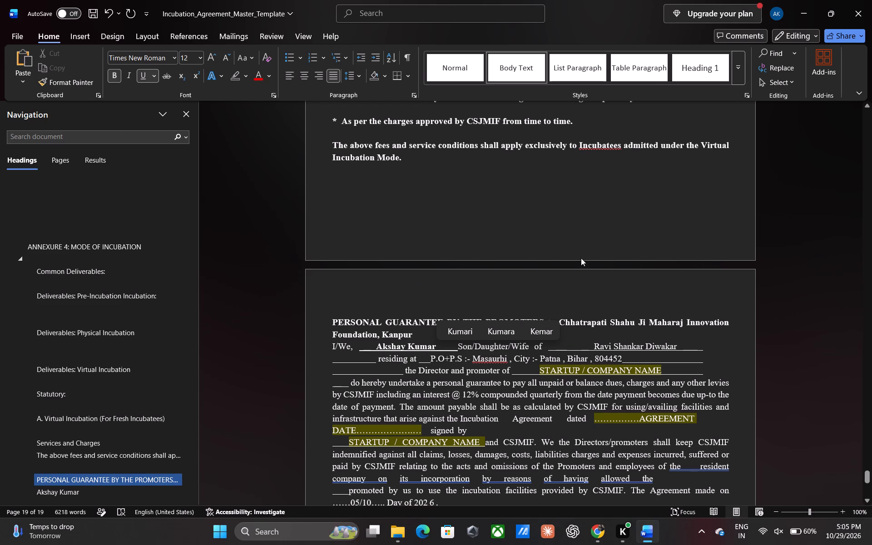
{"action": "left_click", "coordinate": [624, 257]}
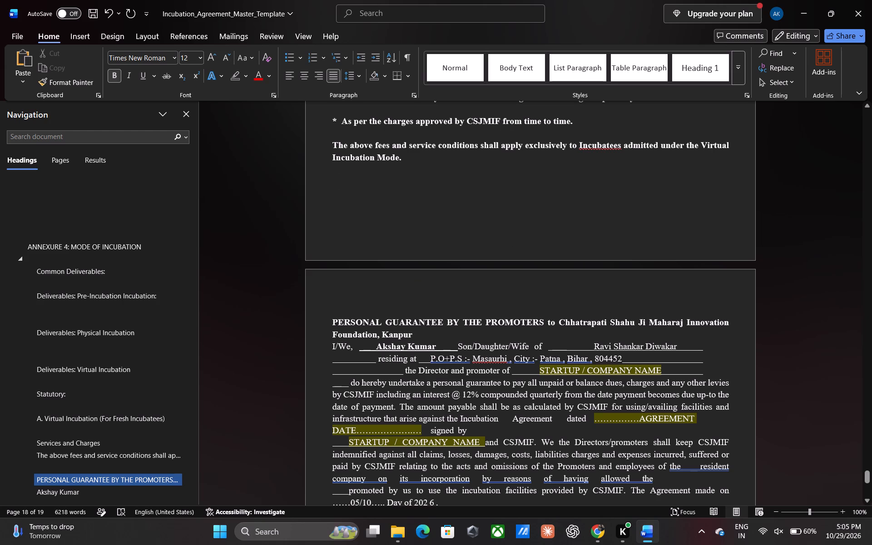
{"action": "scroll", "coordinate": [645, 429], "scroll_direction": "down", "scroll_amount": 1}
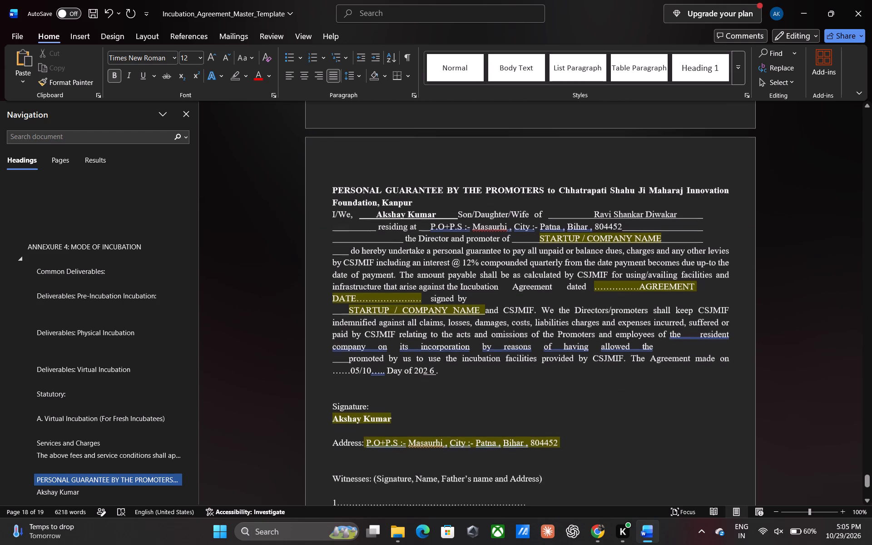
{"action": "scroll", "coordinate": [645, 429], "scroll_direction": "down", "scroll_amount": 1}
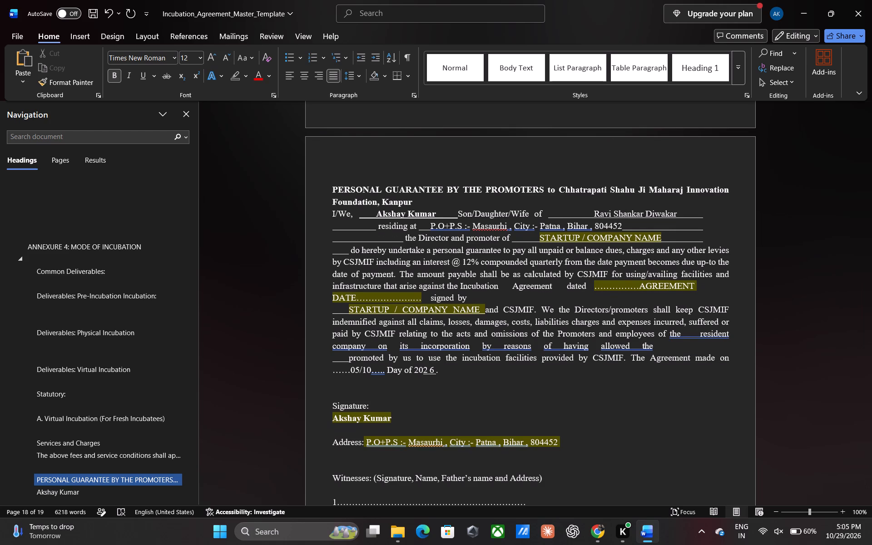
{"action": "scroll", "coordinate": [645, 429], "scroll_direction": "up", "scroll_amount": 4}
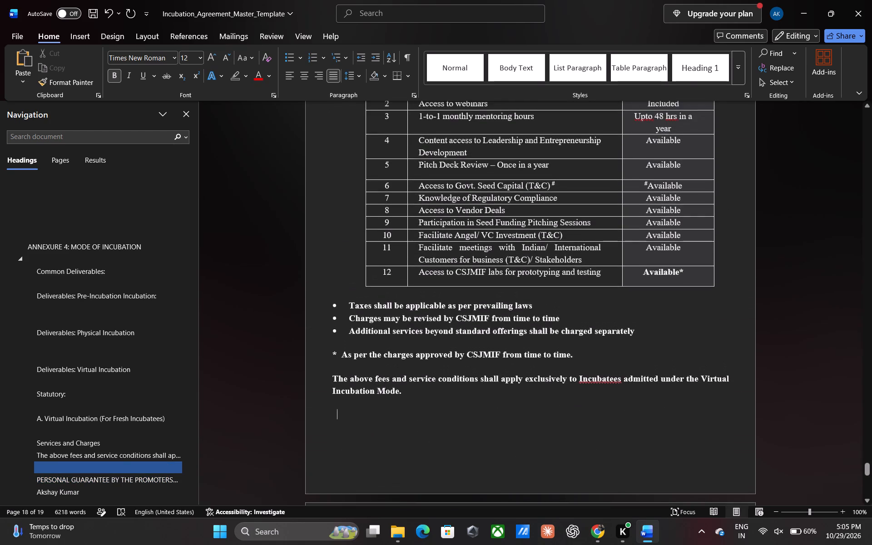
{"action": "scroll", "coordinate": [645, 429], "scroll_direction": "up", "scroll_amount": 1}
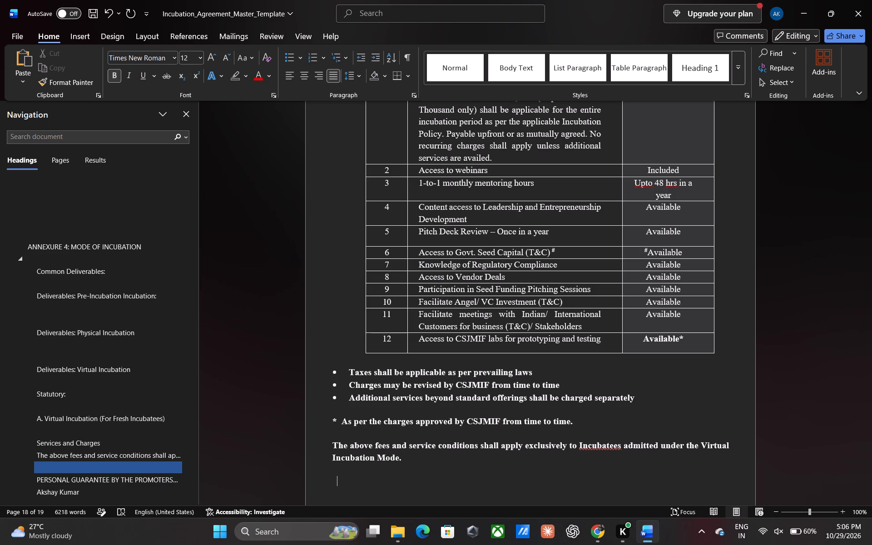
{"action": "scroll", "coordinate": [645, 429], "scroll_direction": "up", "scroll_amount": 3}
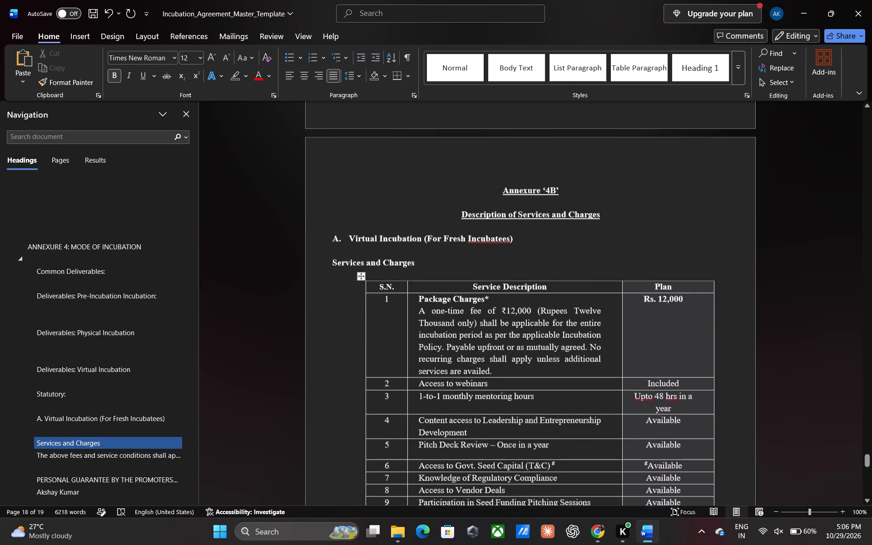
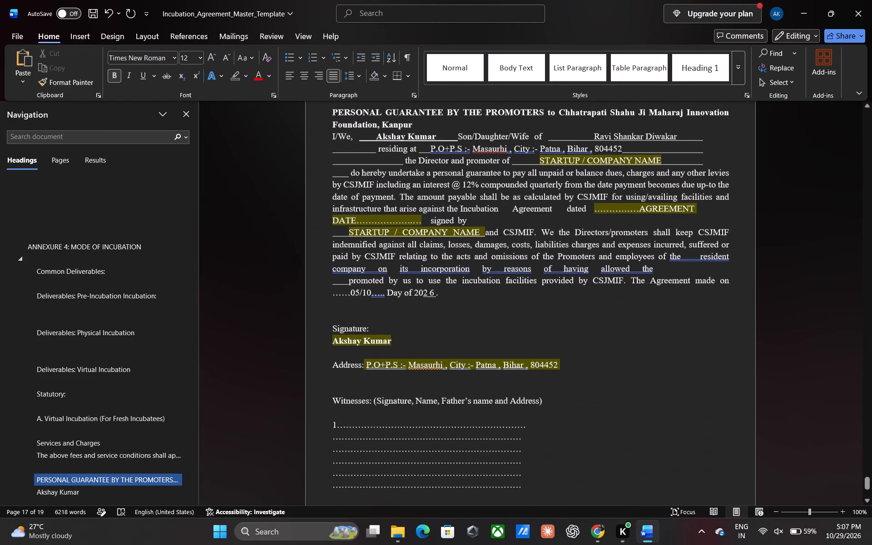
Review the personal guarantee page, from its opening paragraph through the signature, address and witness sections, for remaining placeholders and highlighting.
{"action": "scroll", "coordinate": [676, 243], "scroll_direction": "down", "scroll_amount": 1}
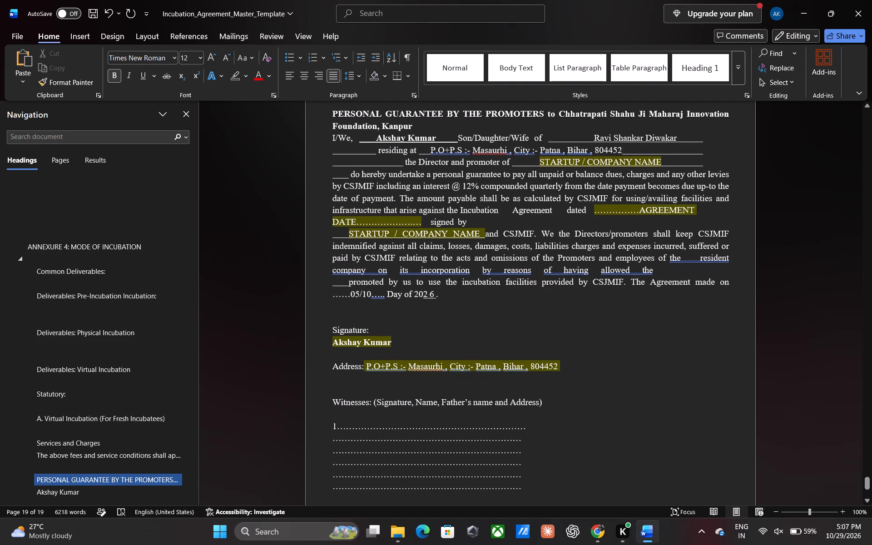
{"action": "left_click", "coordinate": [680, 335]}
{"action": "scroll", "coordinate": [680, 335], "scroll_direction": "up", "scroll_amount": 1}
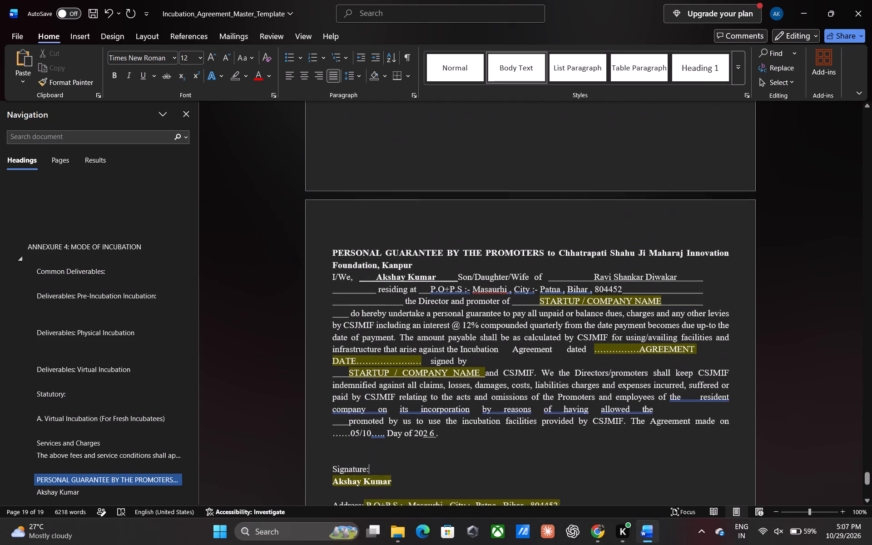
{"action": "scroll", "coordinate": [680, 335], "scroll_direction": "up", "scroll_amount": 1}
{"action": "scroll", "coordinate": [680, 335], "scroll_direction": "down", "scroll_amount": 1}
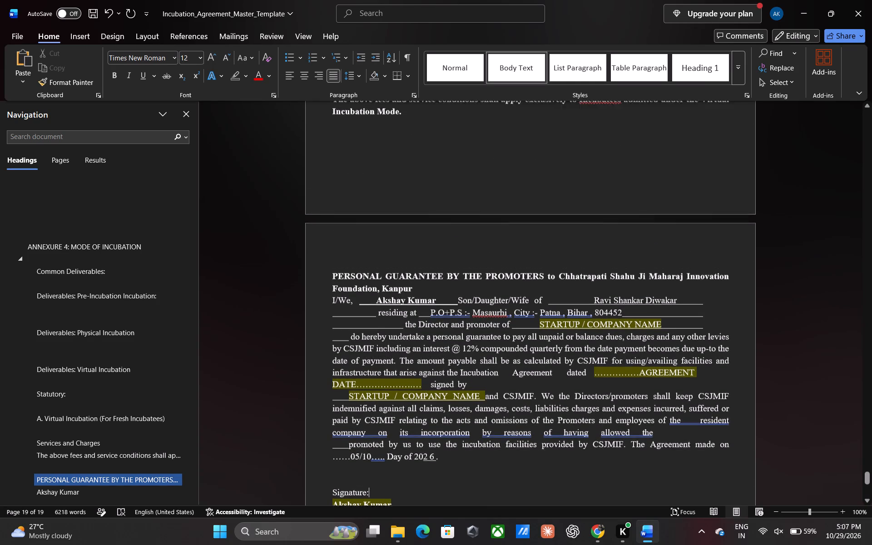
{"action": "scroll", "coordinate": [680, 335], "scroll_direction": "down", "scroll_amount": 1}
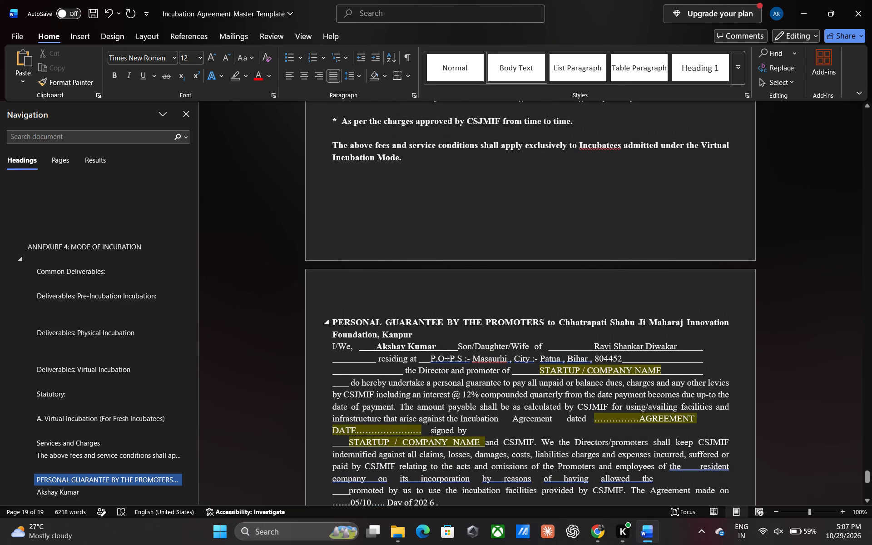
{"action": "scroll", "coordinate": [680, 335], "scroll_direction": "down", "scroll_amount": 2}
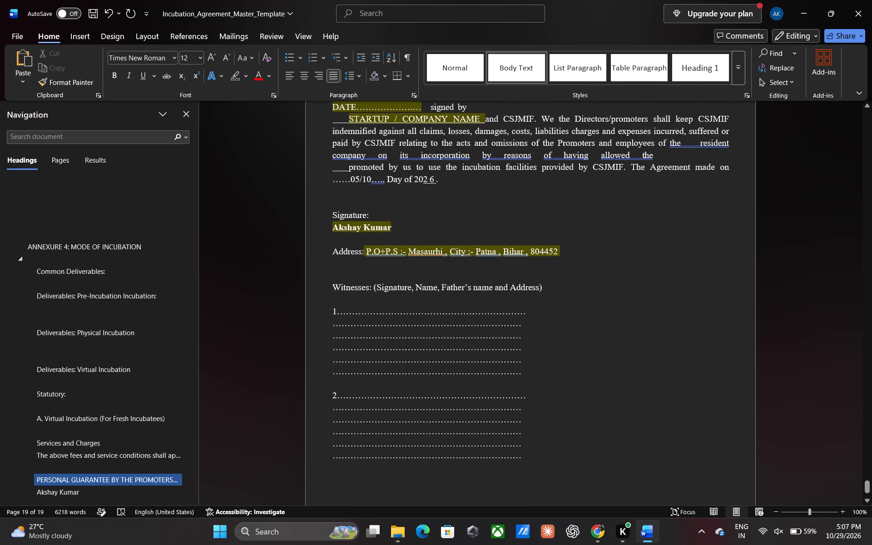
Delete the promoter's existing address from the "residing at" blank in the personal guarantee paragraph.
{"action": "scroll", "coordinate": [680, 335], "scroll_direction": "up", "scroll_amount": 1}
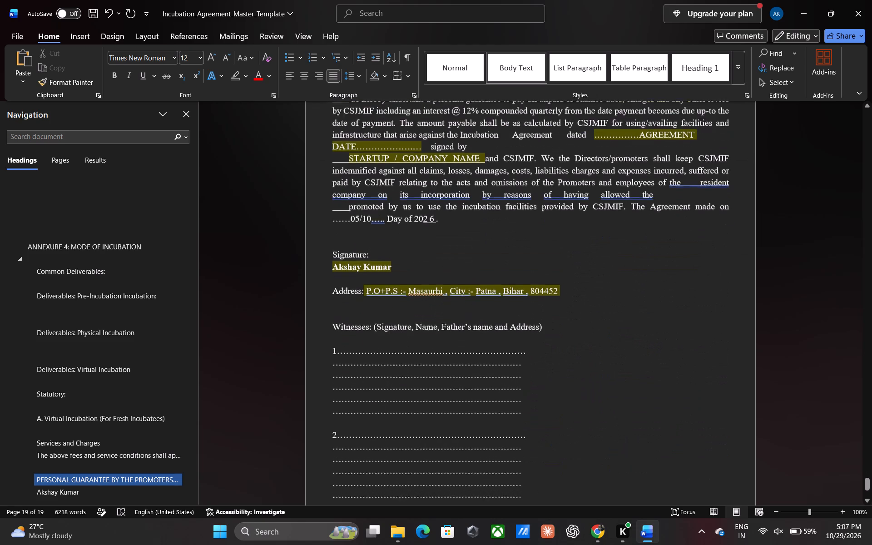
{"action": "scroll", "coordinate": [680, 335], "scroll_direction": "up", "scroll_amount": 2}
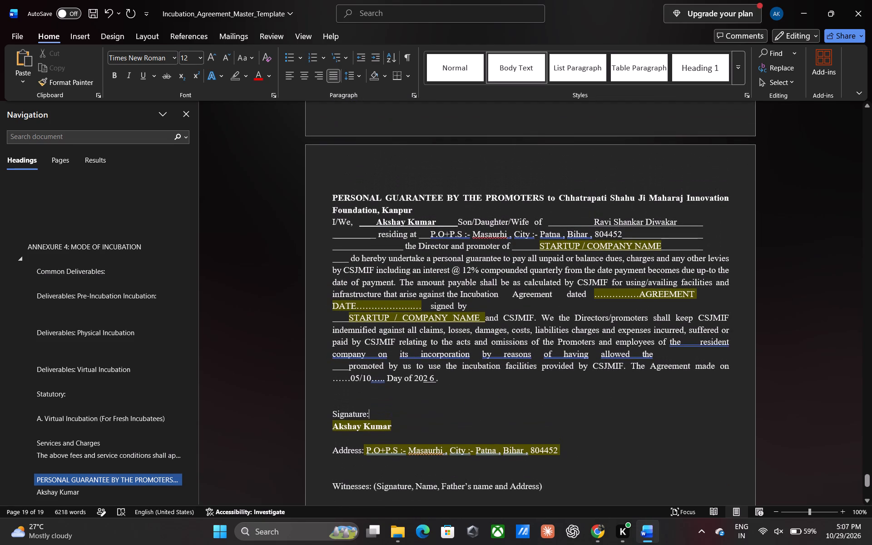
{"action": "left_click", "coordinate": [640, 229]}
{"action": "key", "text": "BackSpace"}
{"action": "key", "text": "BackSpace"}
{"action": "key", "text": "BackSpace"}
{"action": "key", "text": "BackSpace"}
{"action": "key", "text": "BackSpace"}
{"action": "key", "text": "BackSpace"}
{"action": "key", "text": "BackSpace"}
{"action": "key", "text": "BackSpace"}
{"action": "key", "text": "BackSpace"}
{"action": "key", "text": "BackSpace"}
{"action": "key", "text": "BackSpace"}
{"action": "key", "text": "BackSpace"}
{"action": "key", "text": "BackSpace"}
{"action": "key", "text": "BackSpace"}
{"action": "key", "text": "BackSpace"}
{"action": "key", "text": "BackSpace"}
{"action": "key", "text": "BackSpace"}
{"action": "key", "text": "BackSpace"}
{"action": "key", "text": "BackSpace"}
{"action": "key", "text": "BackSpace"}
{"action": "key", "text": "BackSpace"}
{"action": "key", "text": "BackSpace"}
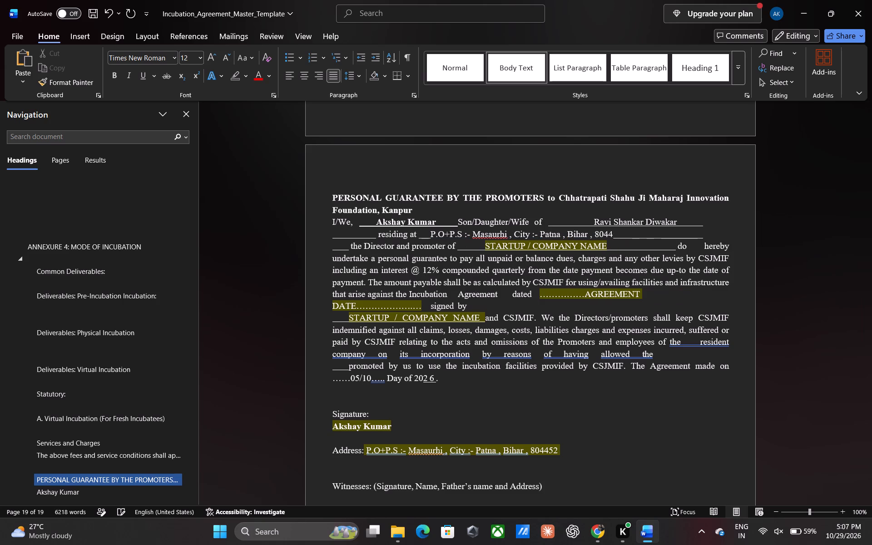
{"action": "key", "text": "BackSpace"}
{"action": "key", "text": "BackSpace"}
{"action": "key", "text": "BackSpace"}
{"action": "key", "text": "BackSpace"}
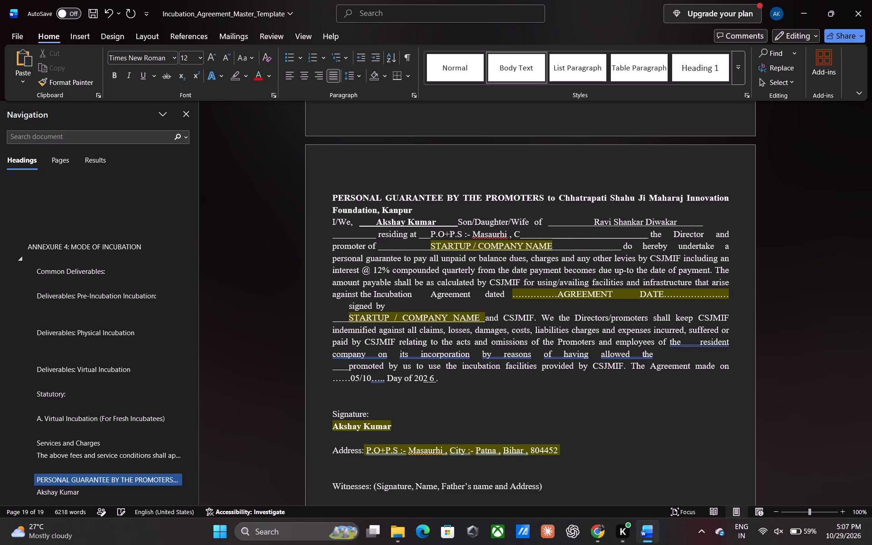
{"action": "key", "text": "BackSpace"}
{"action": "key", "text": "BackSpace"}
{"action": "key", "text": "BackSpace"}
{"action": "key", "text": "BackSpace"}
{"action": "key", "text": "BackSpace"}
{"action": "key", "text": "BackSpace"}
{"action": "key", "text": "BackSpace"}
{"action": "key", "text": "BackSpace"}
{"action": "key", "text": "BackSpace"}
{"action": "key", "text": "BackSpace"}
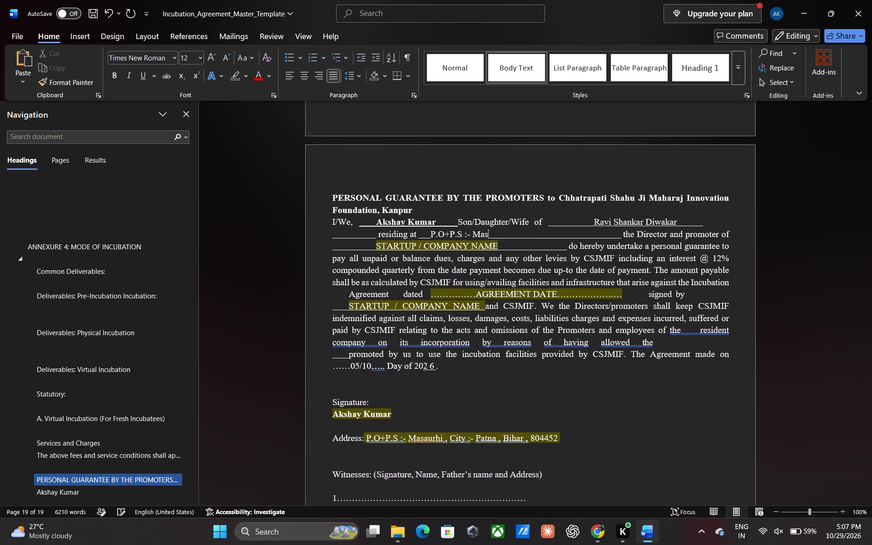
{"action": "key", "text": "BackSpace"}
{"action": "key", "text": "BackSpace"}
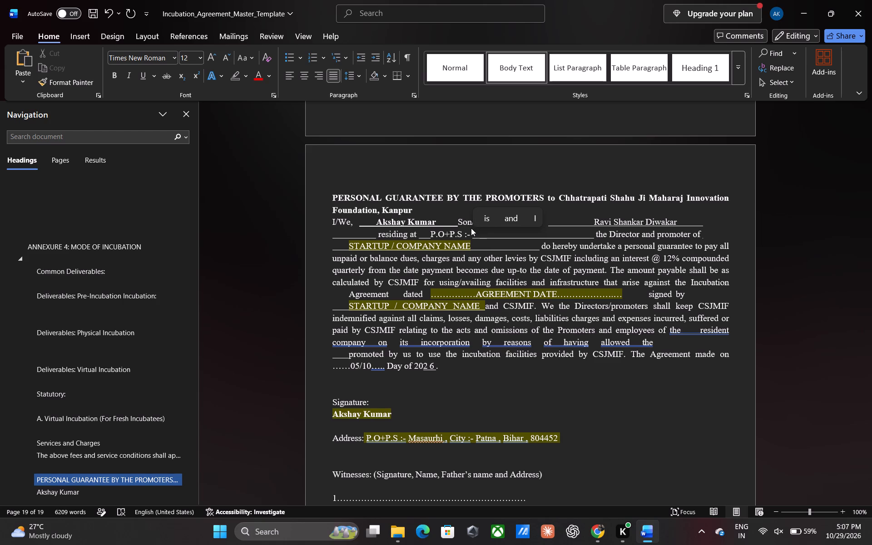
{"action": "key", "text": "BackSpace"}
{"action": "key", "text": "BackSpace"}
{"action": "key", "text": "BackSpace"}
{"action": "key", "text": "BackSpace"}
{"action": "key", "text": "BackSpace"}
{"action": "key", "text": "BackSpace"}
{"action": "key", "text": "BackSpace"}
{"action": "key", "text": "BackSpace"}
{"action": "key", "text": "BackSpace"}
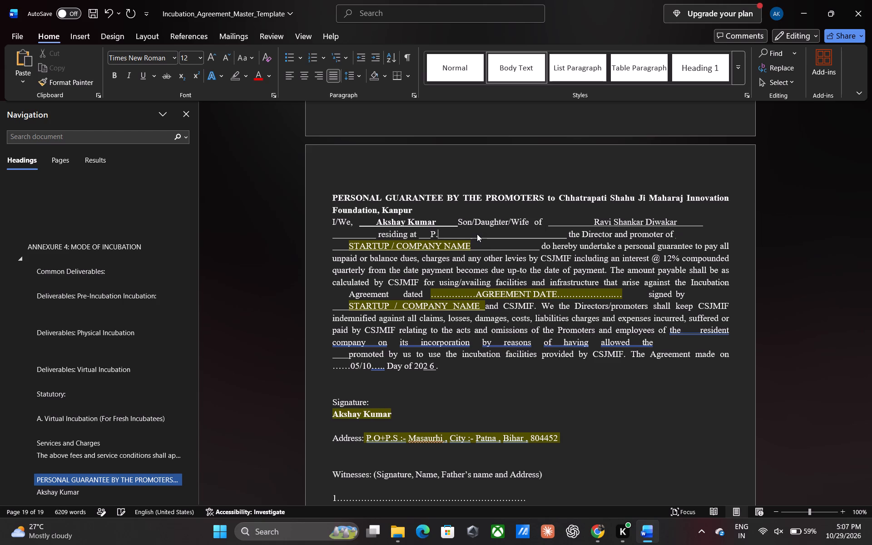
{"action": "key", "text": "BackSpace"}
{"action": "key", "text": "BackSpace"}
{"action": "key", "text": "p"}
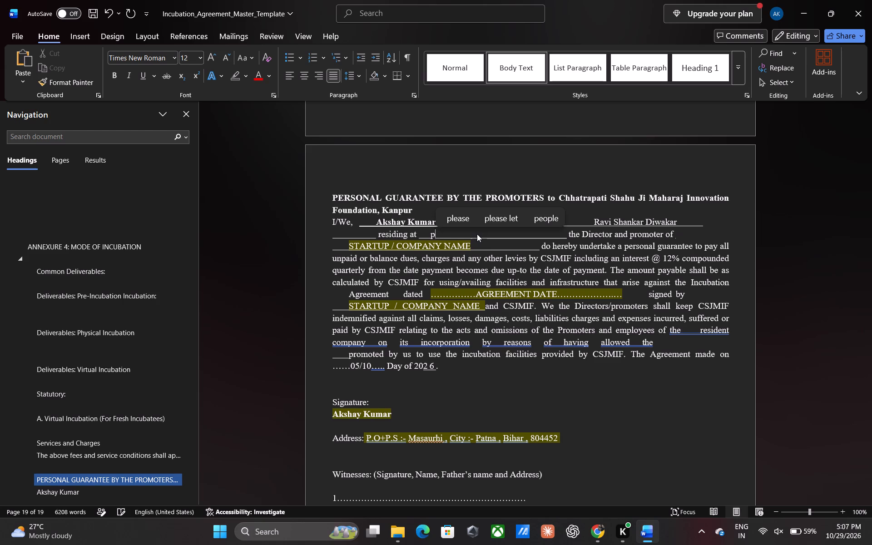
{"action": "key", "text": "BackSpace"}
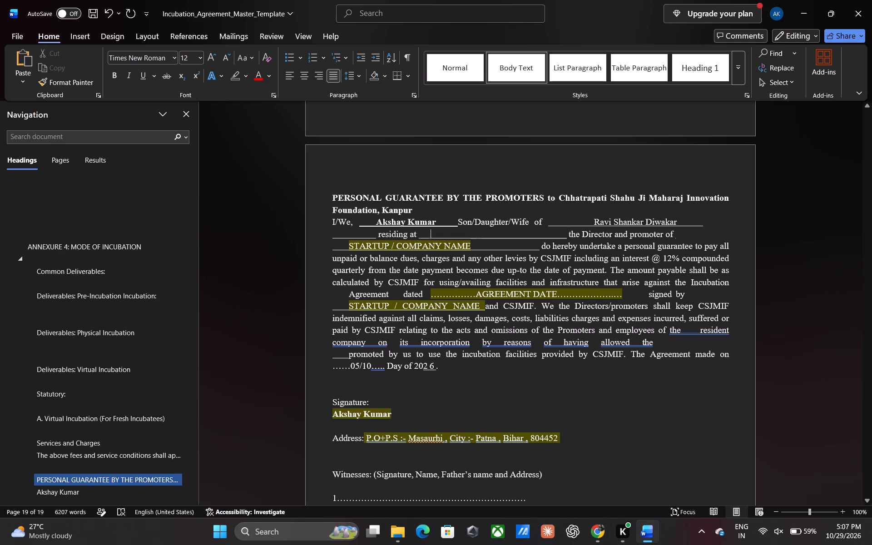
Enter the "P.O+P.S :-" label and the promoter's post office and police station locality, ending with a comma, in the "residing at" blank.
{"action": "left_click", "coordinate": [508, 234]}
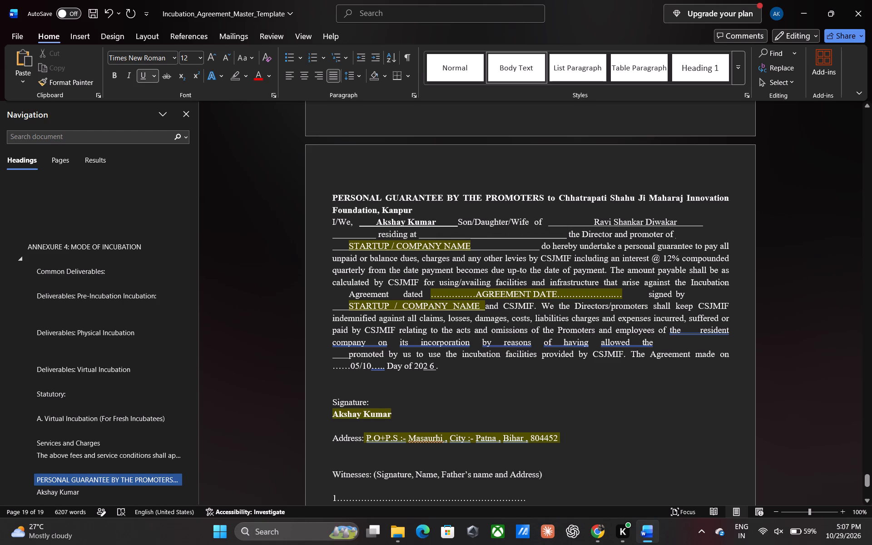
{"action": "left_click", "coordinate": [420, 234]}
{"action": "left_click", "coordinate": [420, 234]}
{"action": "key", "text": "Right"}
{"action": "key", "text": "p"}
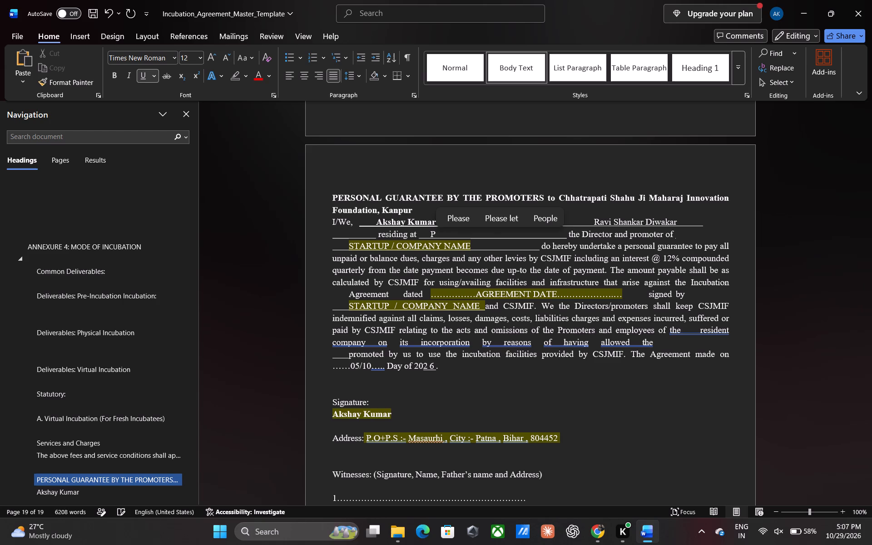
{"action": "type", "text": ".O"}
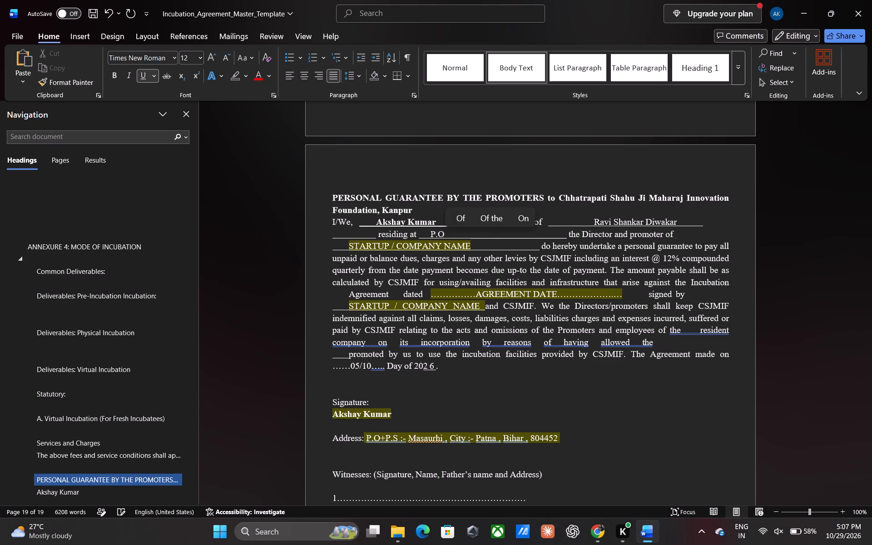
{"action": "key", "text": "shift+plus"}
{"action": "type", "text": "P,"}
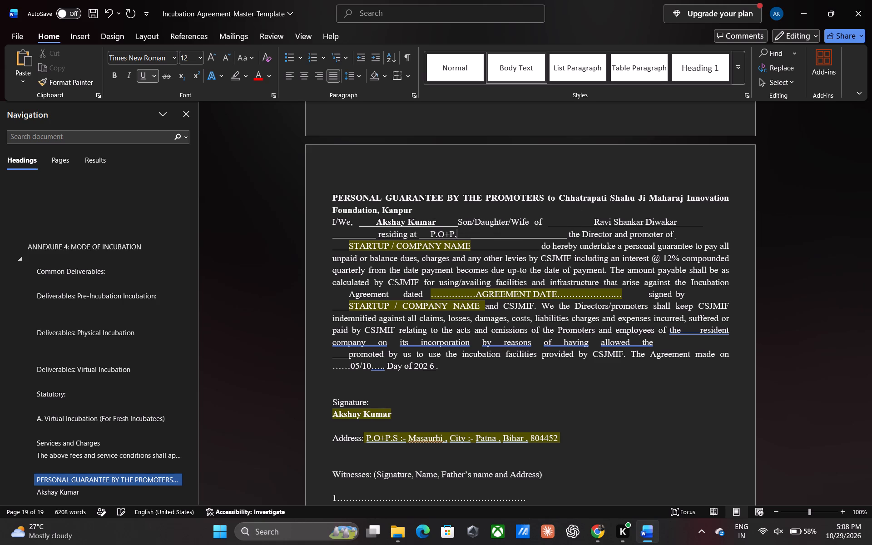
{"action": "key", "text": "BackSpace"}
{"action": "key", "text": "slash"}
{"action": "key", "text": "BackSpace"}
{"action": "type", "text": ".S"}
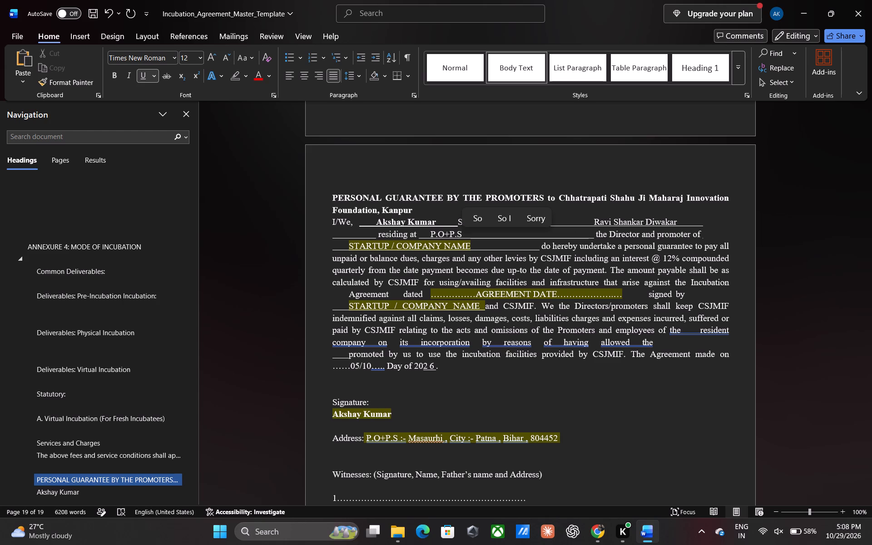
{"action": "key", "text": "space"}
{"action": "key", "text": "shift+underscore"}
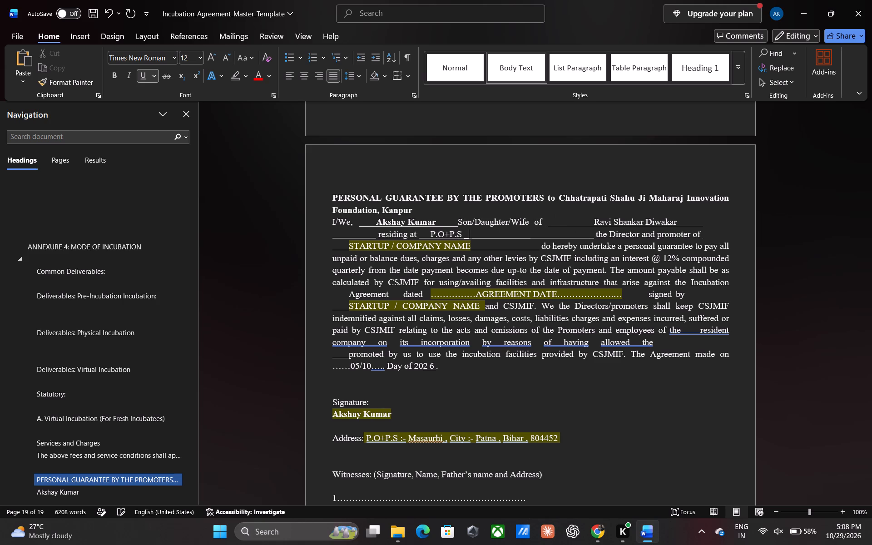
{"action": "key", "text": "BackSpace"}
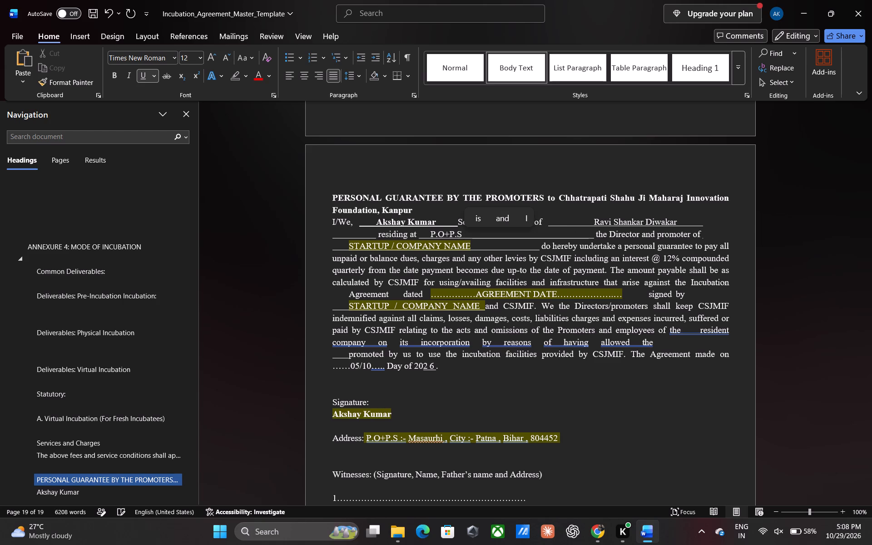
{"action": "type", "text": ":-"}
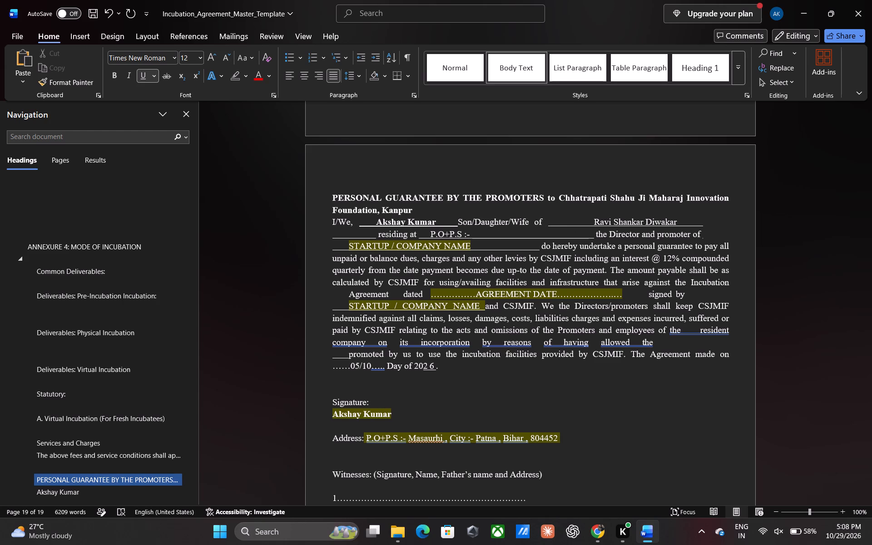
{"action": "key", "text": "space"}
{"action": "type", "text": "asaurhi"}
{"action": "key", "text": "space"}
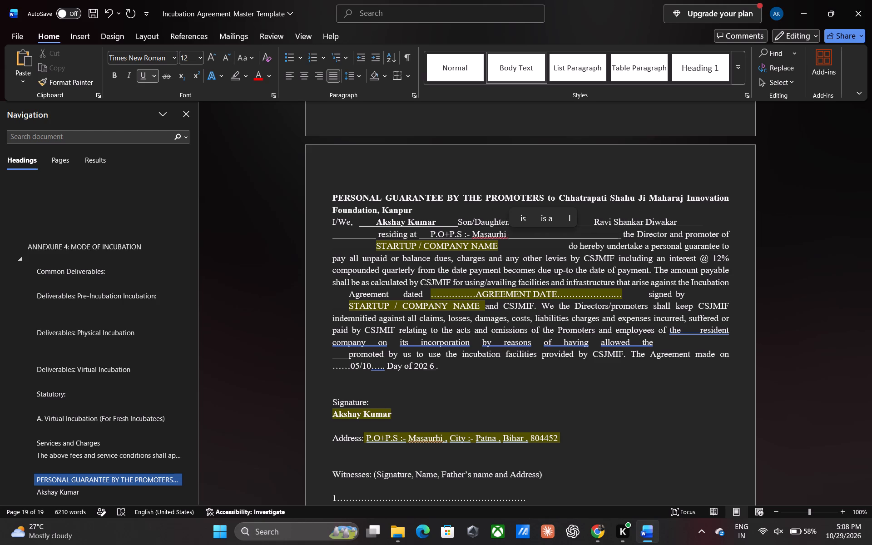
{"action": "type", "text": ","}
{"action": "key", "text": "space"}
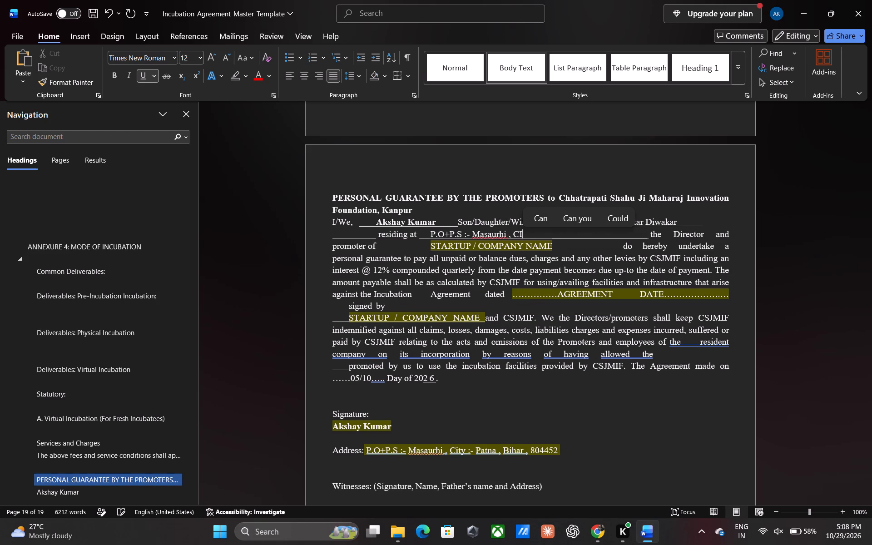
Add the "City :-" label and the promoter's city, followed by a comma, to the "residing at" address.
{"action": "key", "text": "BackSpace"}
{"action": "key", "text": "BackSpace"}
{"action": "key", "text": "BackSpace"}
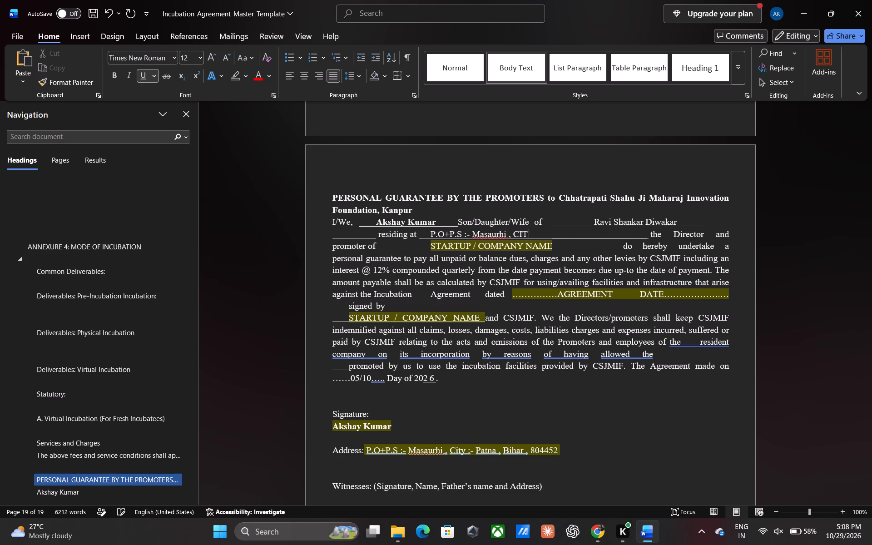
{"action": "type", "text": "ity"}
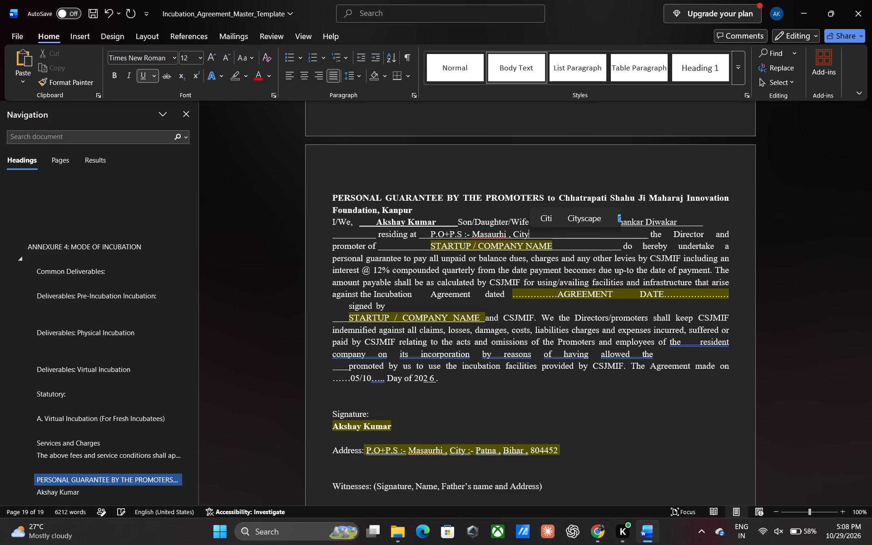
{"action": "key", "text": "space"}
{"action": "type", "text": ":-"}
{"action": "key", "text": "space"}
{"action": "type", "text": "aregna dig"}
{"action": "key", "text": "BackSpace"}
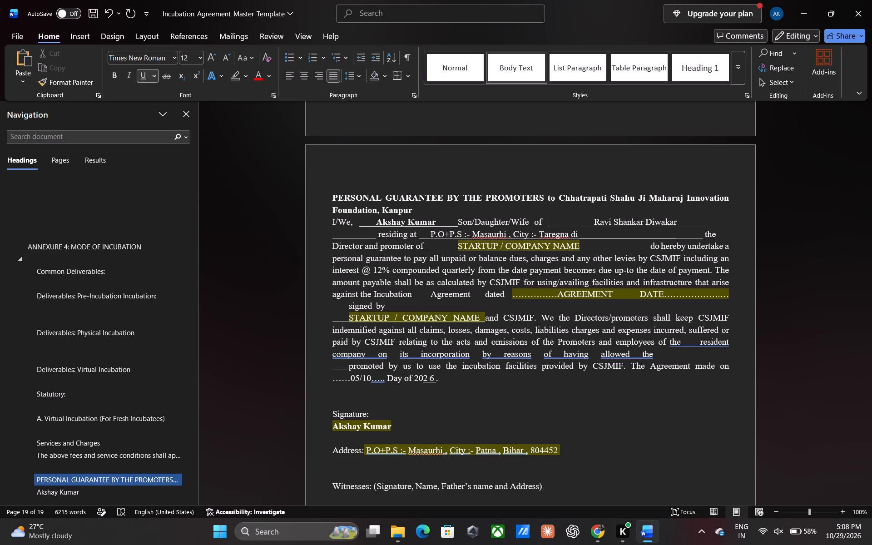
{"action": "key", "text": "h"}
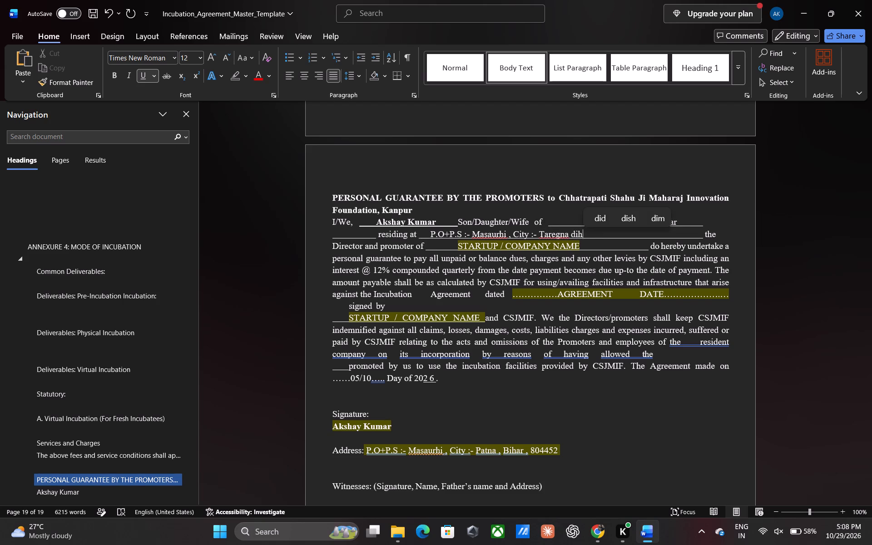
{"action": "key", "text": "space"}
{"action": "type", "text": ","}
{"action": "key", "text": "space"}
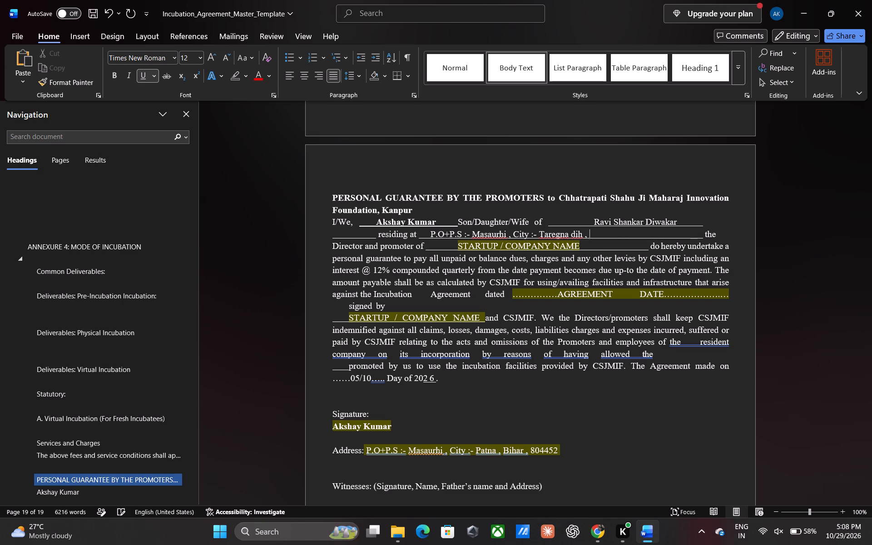
Add the "Dist :-" label and the promoter's district, followed by a comma, to the "residing at" address.
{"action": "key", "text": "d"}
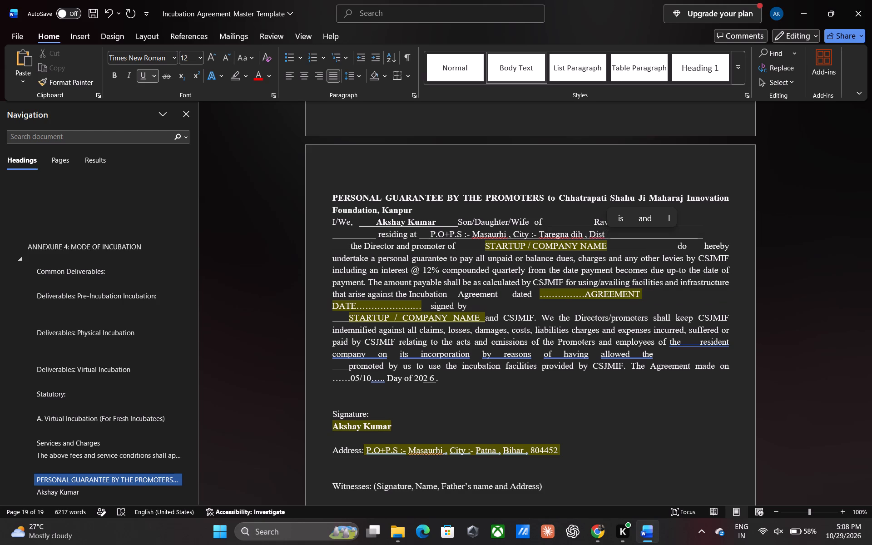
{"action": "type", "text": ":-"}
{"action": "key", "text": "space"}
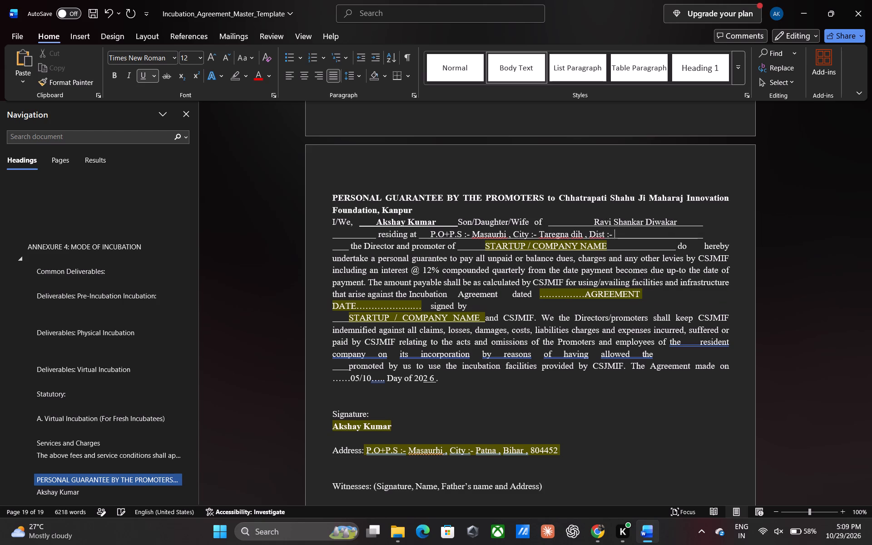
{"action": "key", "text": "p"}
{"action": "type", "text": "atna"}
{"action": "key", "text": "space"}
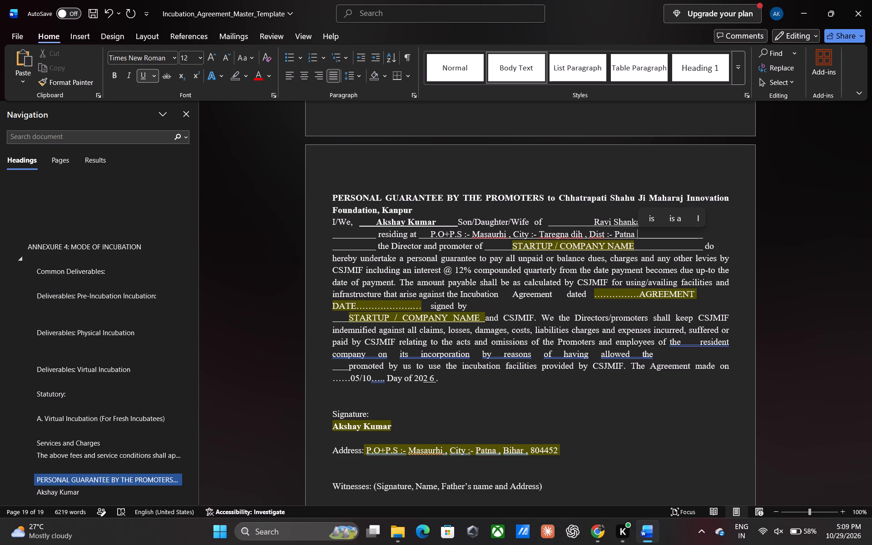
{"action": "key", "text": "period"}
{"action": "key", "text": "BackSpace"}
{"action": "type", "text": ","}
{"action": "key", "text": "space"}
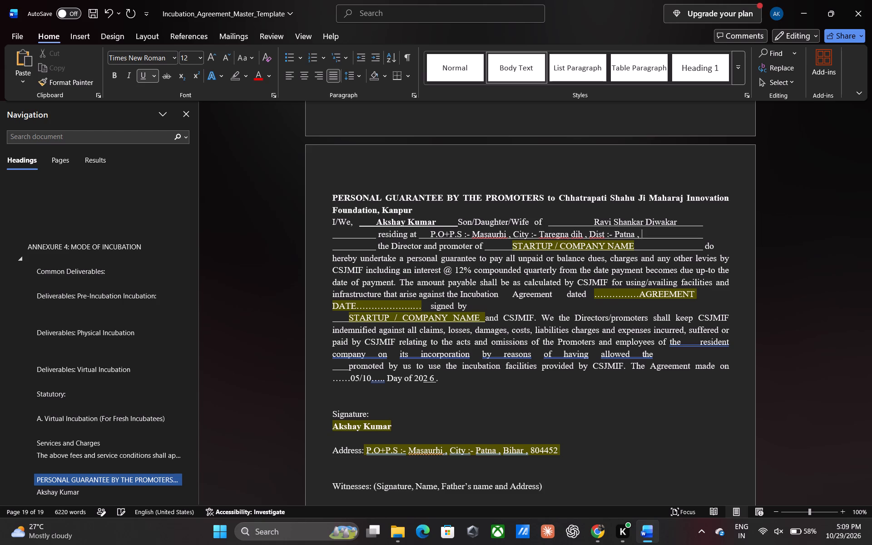
Complete the "residing at" address with the promoter's state, a comma and the postal code.
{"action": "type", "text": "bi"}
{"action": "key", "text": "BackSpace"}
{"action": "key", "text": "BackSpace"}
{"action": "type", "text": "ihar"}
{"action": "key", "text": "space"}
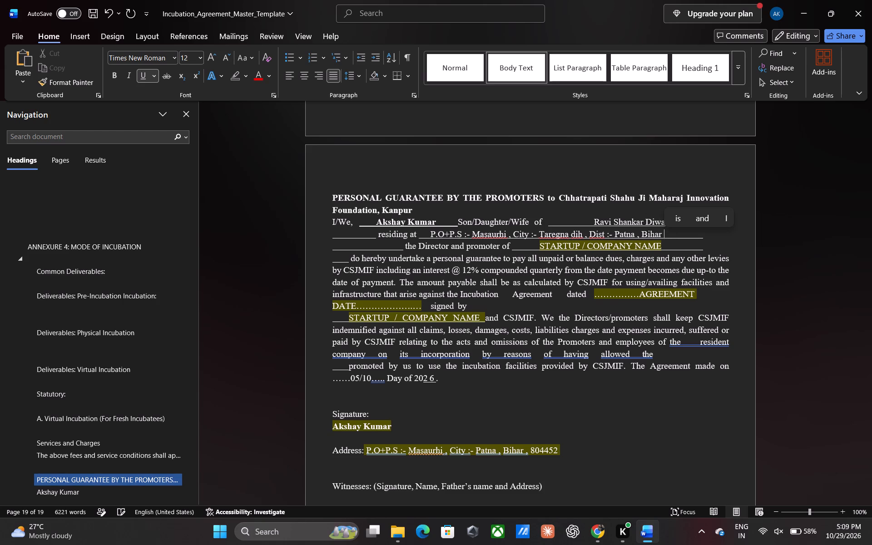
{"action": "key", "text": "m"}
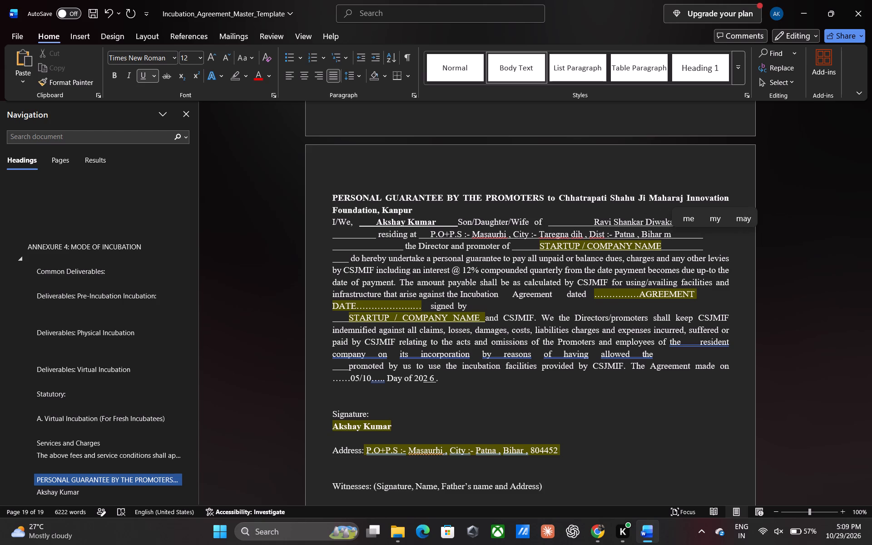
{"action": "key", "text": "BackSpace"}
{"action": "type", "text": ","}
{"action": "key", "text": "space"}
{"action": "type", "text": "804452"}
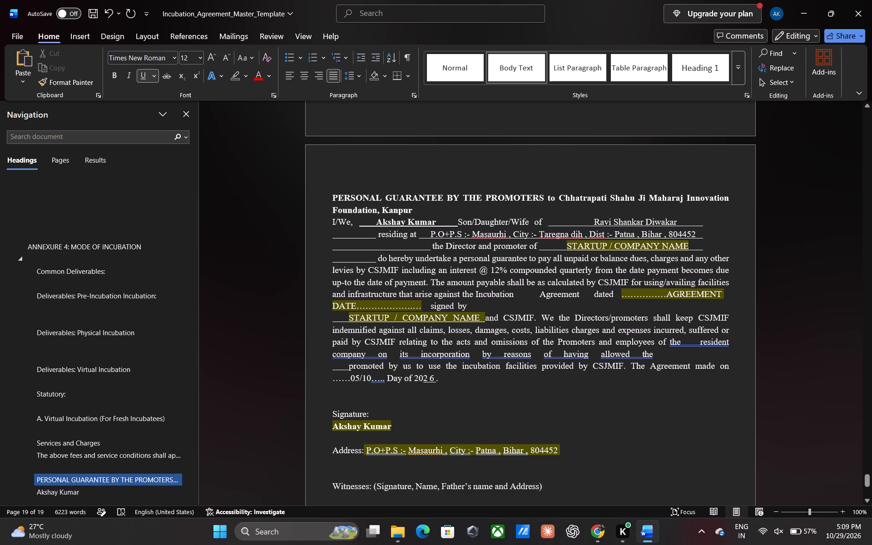
Remove the highlight colour from the promoter's name under "Signature:" in the personal guarantee.
{"action": "left_click_drag", "start_coordinate": [332, 420], "coordinate": [397, 428]}
{"action": "left_click", "coordinate": [397, 428]}
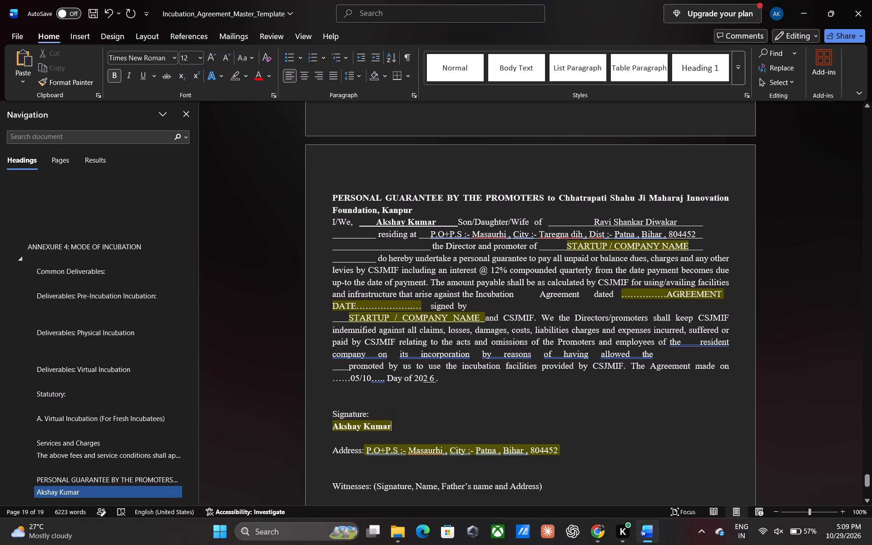
{"action": "left_click_drag", "start_coordinate": [332, 426], "coordinate": [396, 426]}
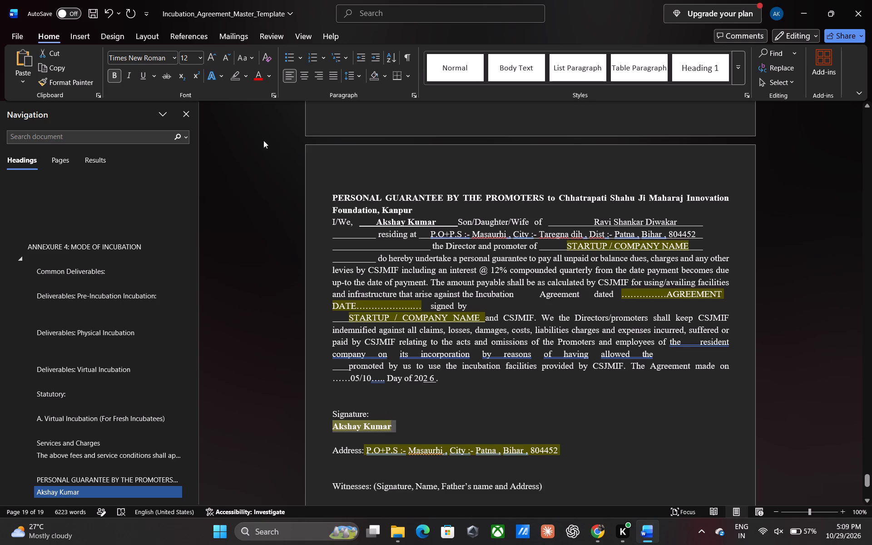
{"action": "left_click", "coordinate": [248, 81]}
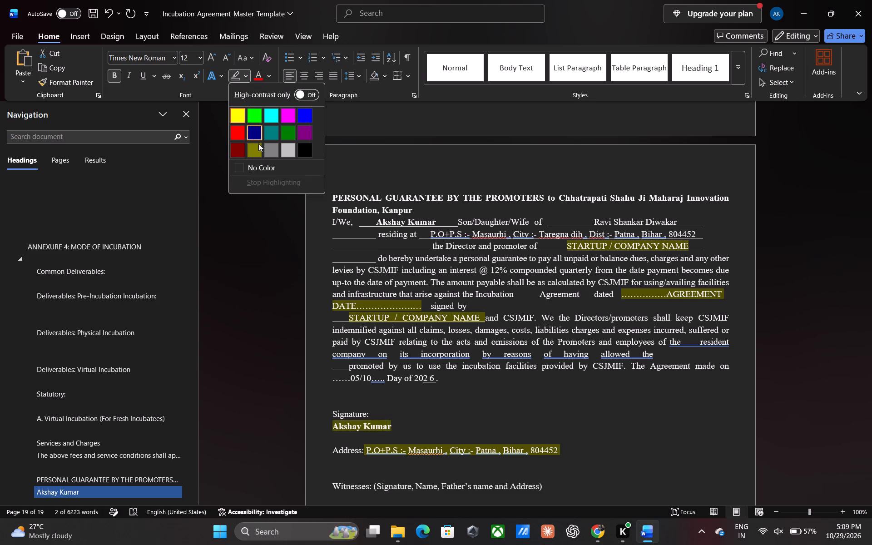
{"action": "left_click", "coordinate": [259, 168]}
{"action": "left_click", "coordinate": [421, 426]}
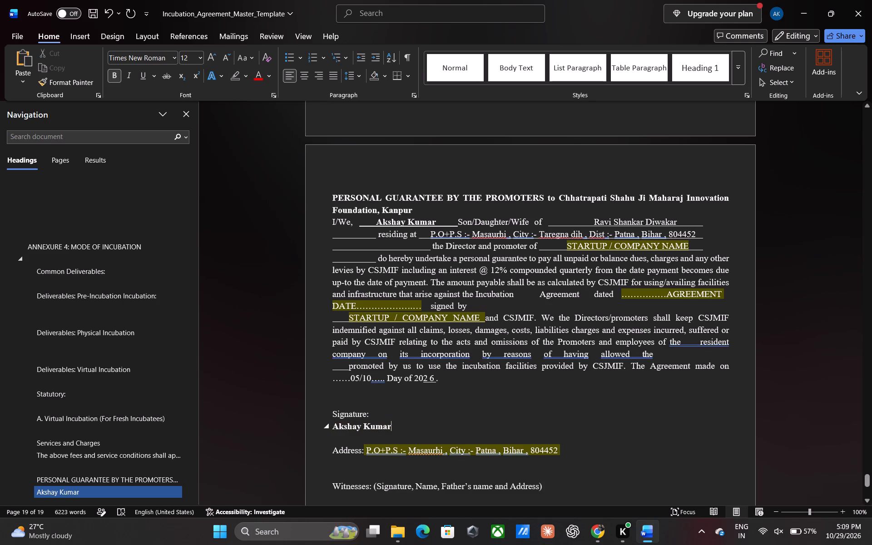
Remove the highlight colour from the promoter's "Address:" line below the signature name.
{"action": "left_click_drag", "start_coordinate": [366, 445], "coordinate": [448, 454]}
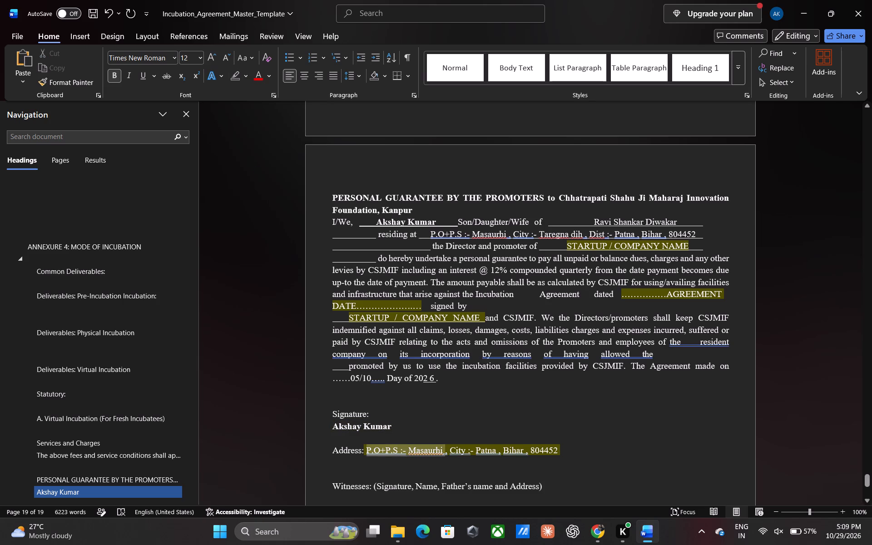
{"action": "left_click_drag", "start_coordinate": [448, 454], "coordinate": [563, 445]}
{"action": "left_click", "coordinate": [563, 445]}
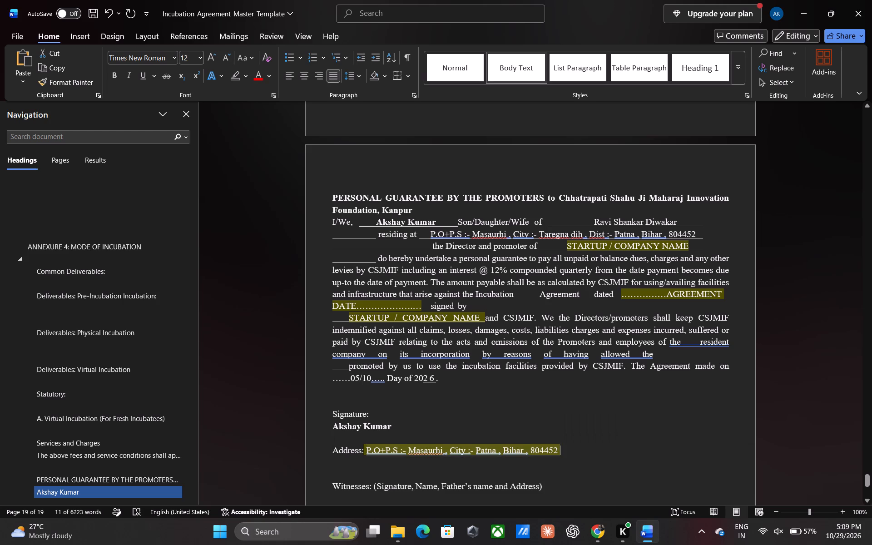
{"action": "left_click_drag", "start_coordinate": [563, 445], "coordinate": [335, 449]}
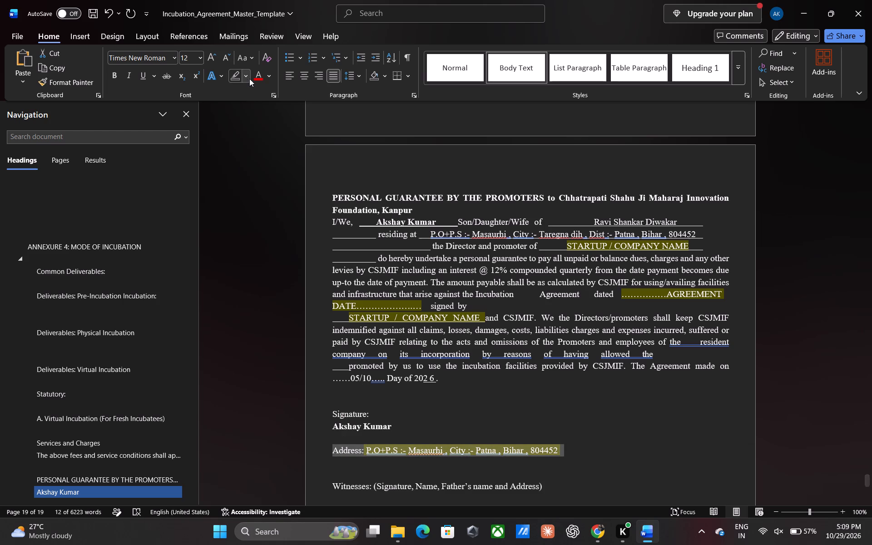
{"action": "left_click", "coordinate": [244, 78]}
{"action": "left_click", "coordinate": [267, 171]}
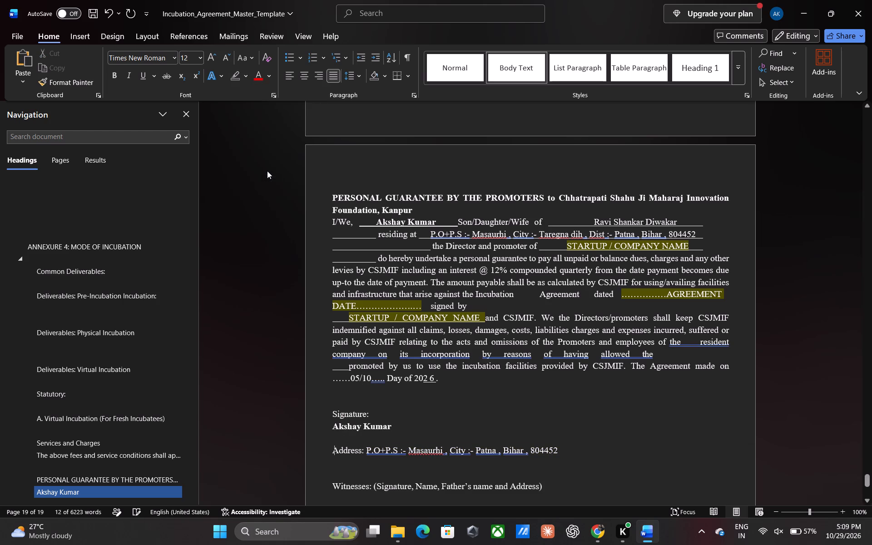
{"action": "left_click", "coordinate": [482, 420]}
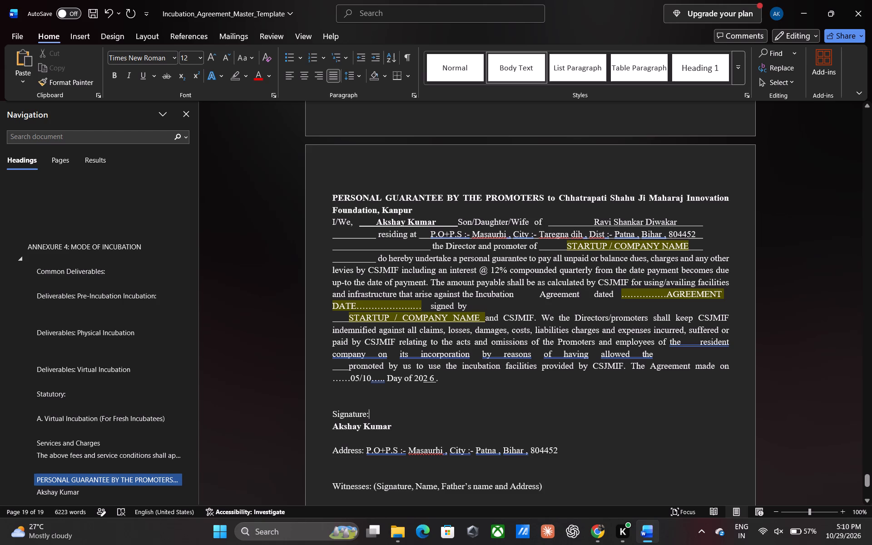
Look over the Annexure '4A' Founders / Directors table and the witness section of the personal guarantee.
{"action": "scroll", "coordinate": [545, 312], "scroll_direction": "down", "scroll_amount": 7}
{"action": "scroll", "coordinate": [545, 312], "scroll_direction": "up", "scroll_amount": 1}
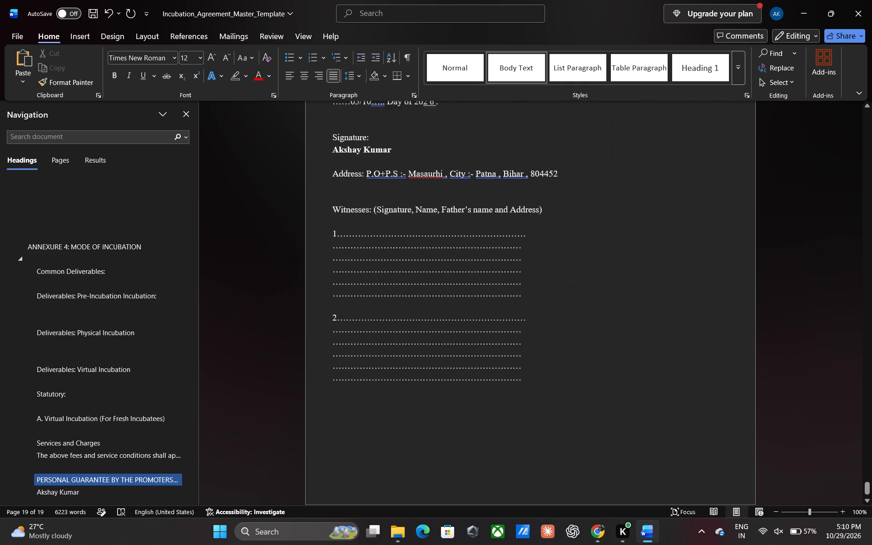
{"action": "scroll", "coordinate": [545, 312], "scroll_direction": "up", "scroll_amount": 11}
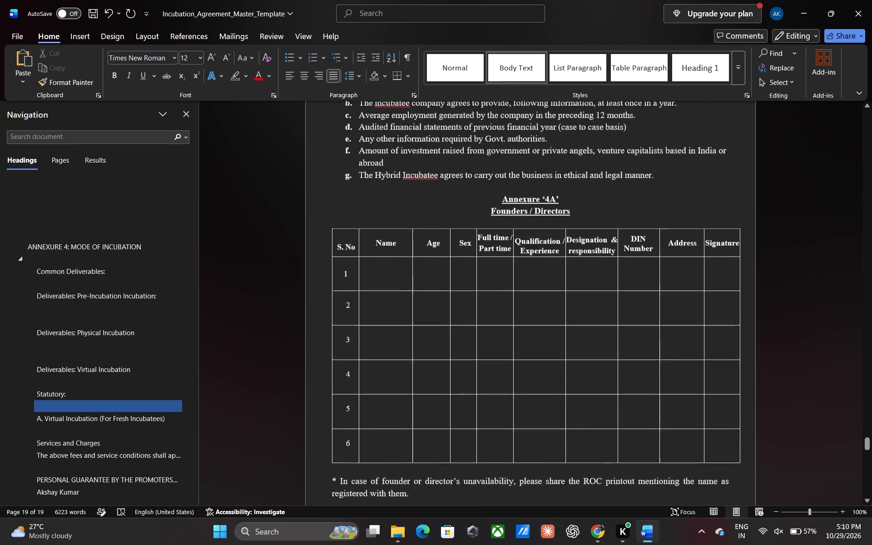
{"action": "scroll", "coordinate": [545, 312], "scroll_direction": "up", "scroll_amount": 5}
{"action": "scroll", "coordinate": [545, 312], "scroll_direction": "down", "scroll_amount": 19}
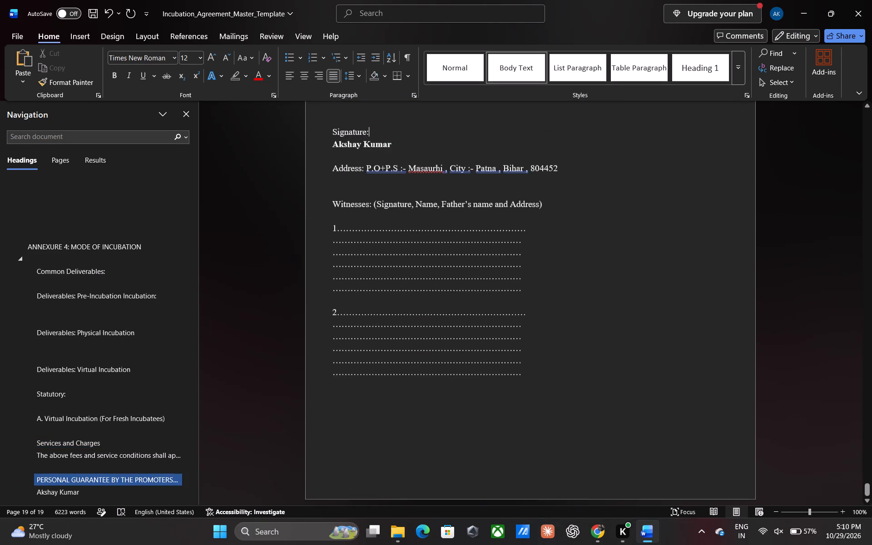
{"action": "scroll", "coordinate": [545, 312], "scroll_direction": "down", "scroll_amount": 7}
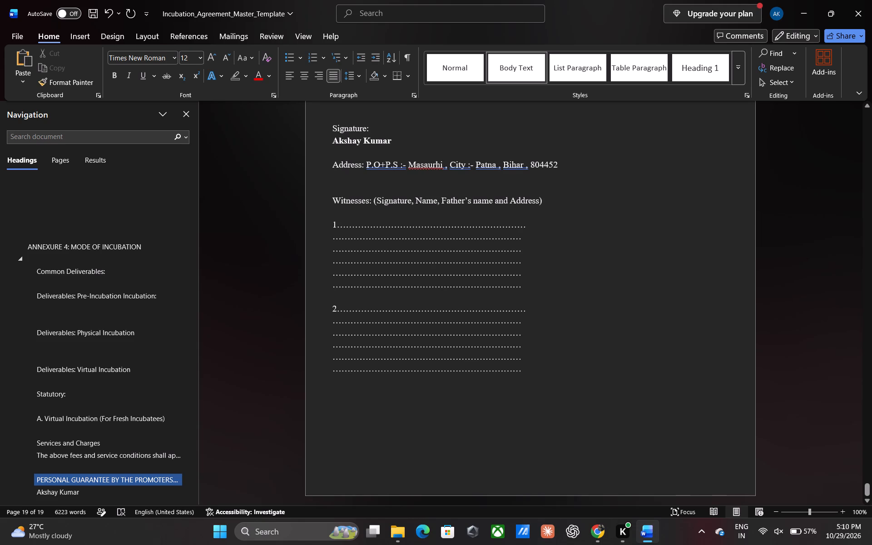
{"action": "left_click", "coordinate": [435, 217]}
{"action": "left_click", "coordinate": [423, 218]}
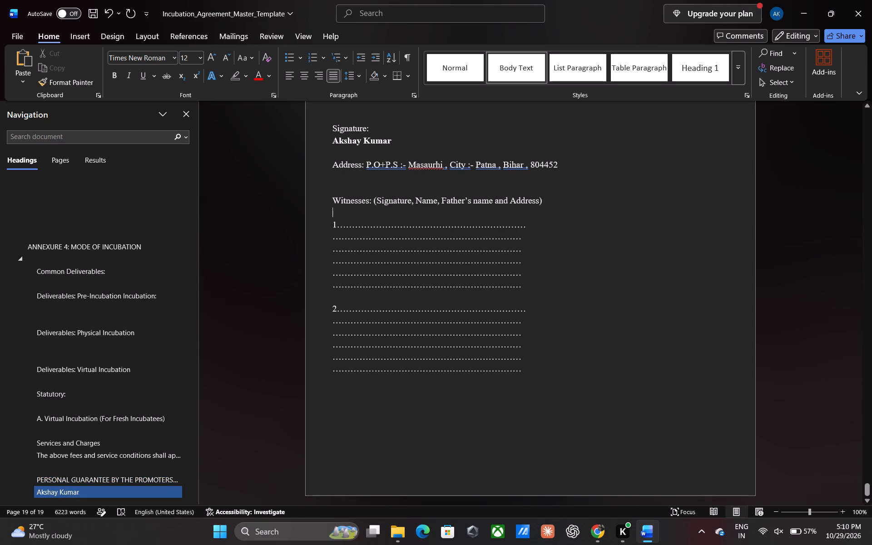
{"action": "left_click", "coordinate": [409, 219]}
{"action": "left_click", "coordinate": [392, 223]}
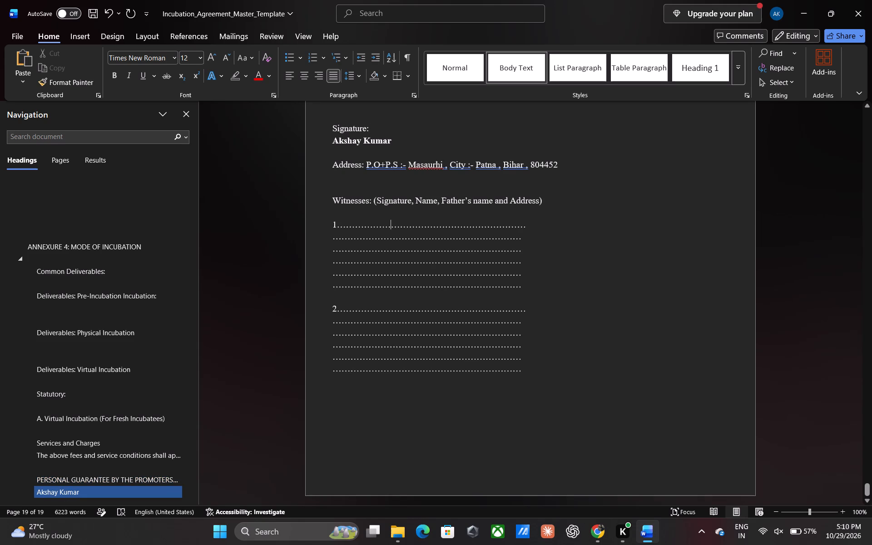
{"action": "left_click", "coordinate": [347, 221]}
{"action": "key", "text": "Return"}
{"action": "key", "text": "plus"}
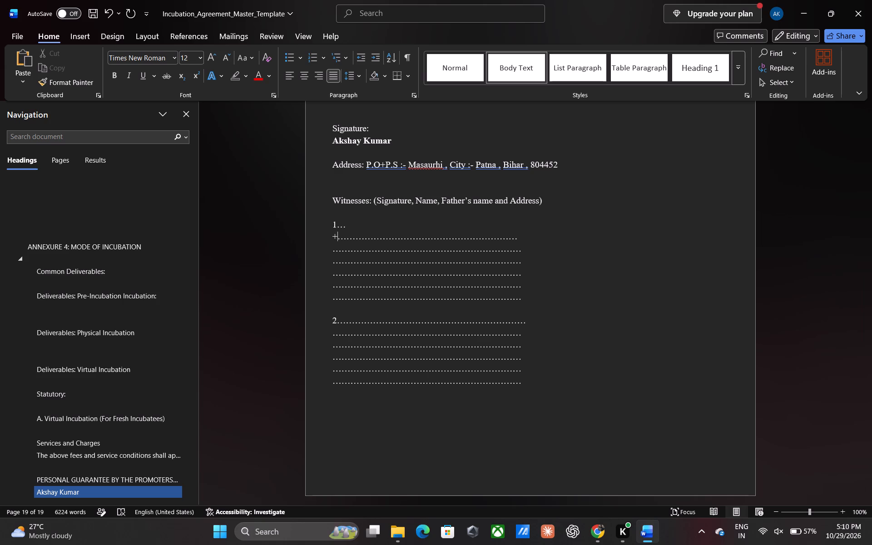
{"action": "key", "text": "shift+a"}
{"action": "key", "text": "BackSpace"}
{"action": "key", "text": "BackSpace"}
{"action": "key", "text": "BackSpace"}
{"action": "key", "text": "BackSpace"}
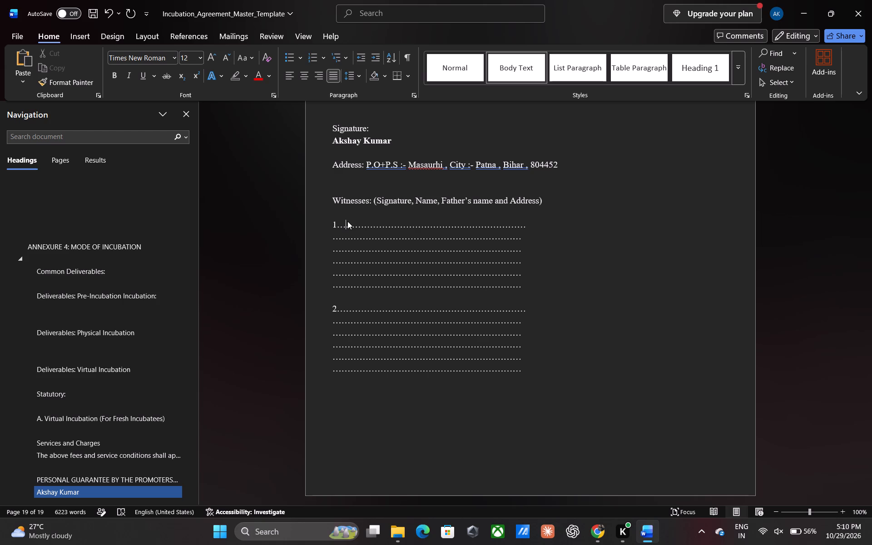
Enter the first witness's full name followed by a comma on dotted line 1 under "Witnesses".
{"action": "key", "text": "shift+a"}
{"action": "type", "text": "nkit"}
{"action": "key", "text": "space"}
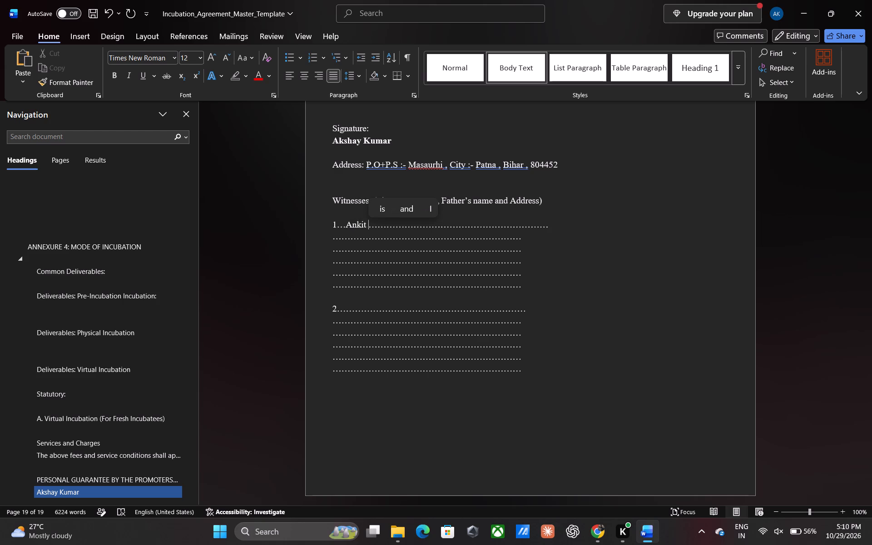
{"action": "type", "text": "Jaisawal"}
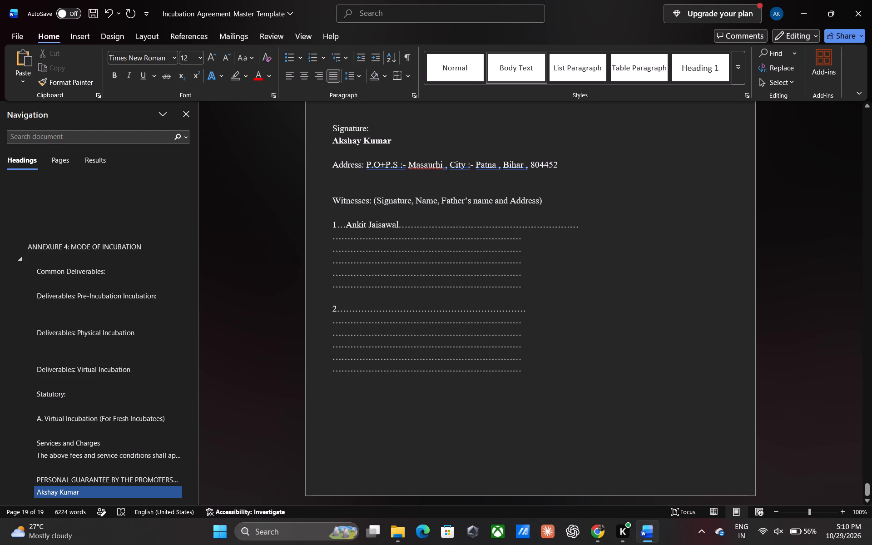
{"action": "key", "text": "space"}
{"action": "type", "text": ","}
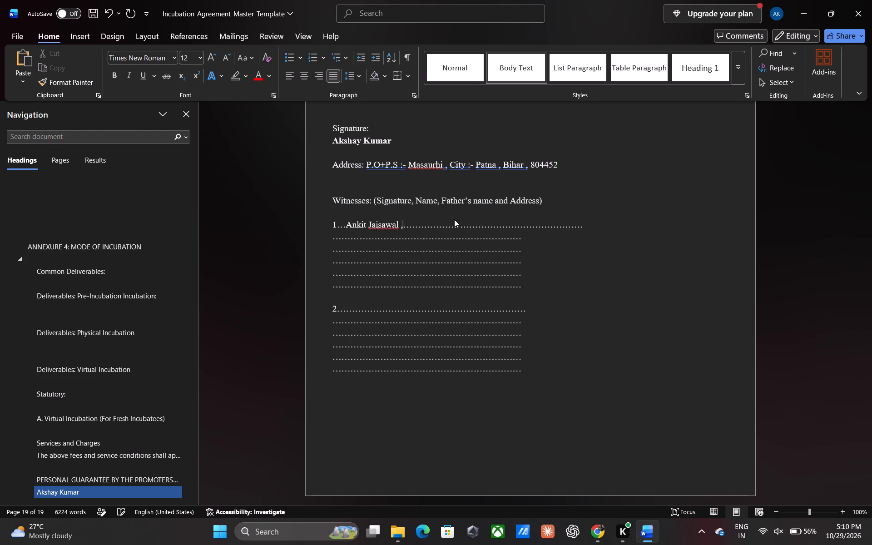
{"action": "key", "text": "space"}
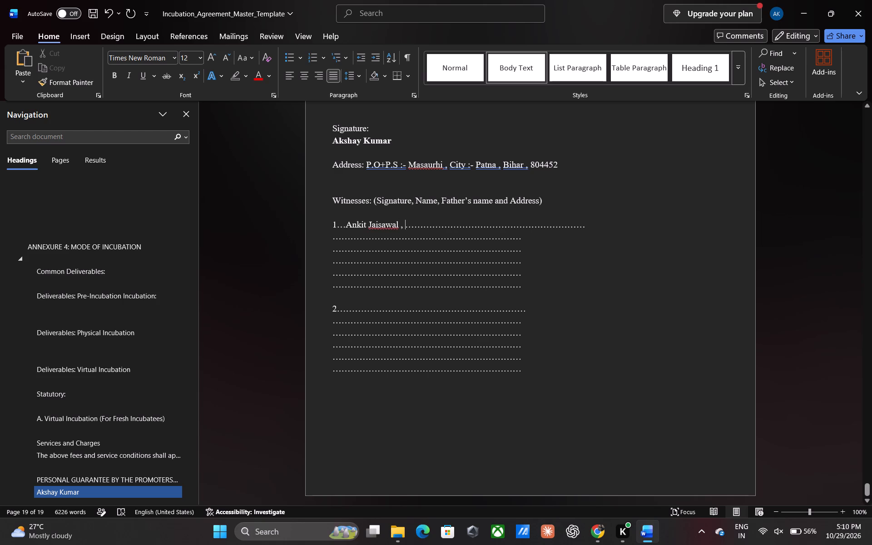
Enter the second witness's full name on dotted line 2 under "Witnesses".
{"action": "left_click", "coordinate": [354, 306]}
{"action": "left_click", "coordinate": [352, 306]}
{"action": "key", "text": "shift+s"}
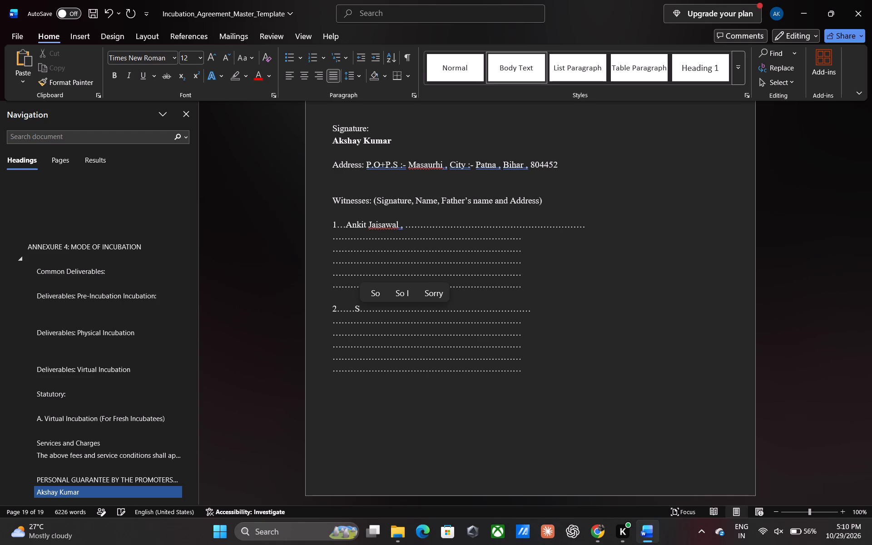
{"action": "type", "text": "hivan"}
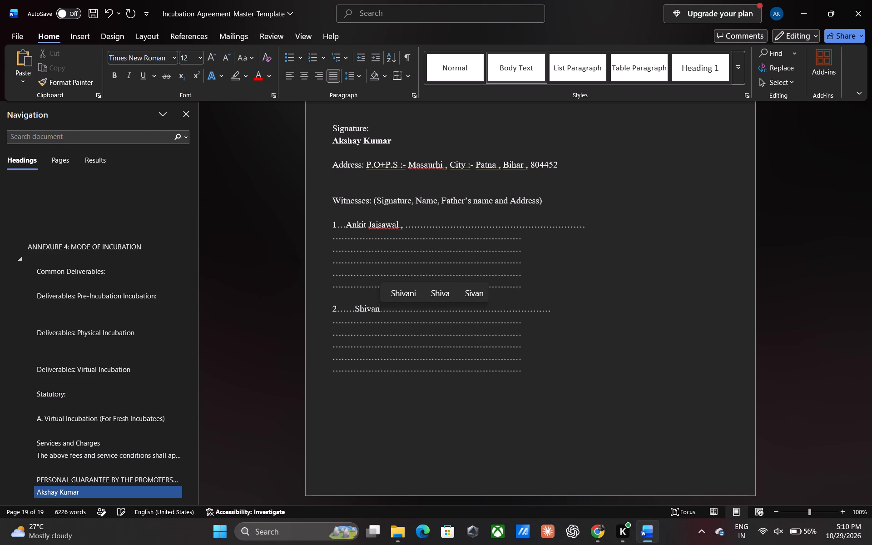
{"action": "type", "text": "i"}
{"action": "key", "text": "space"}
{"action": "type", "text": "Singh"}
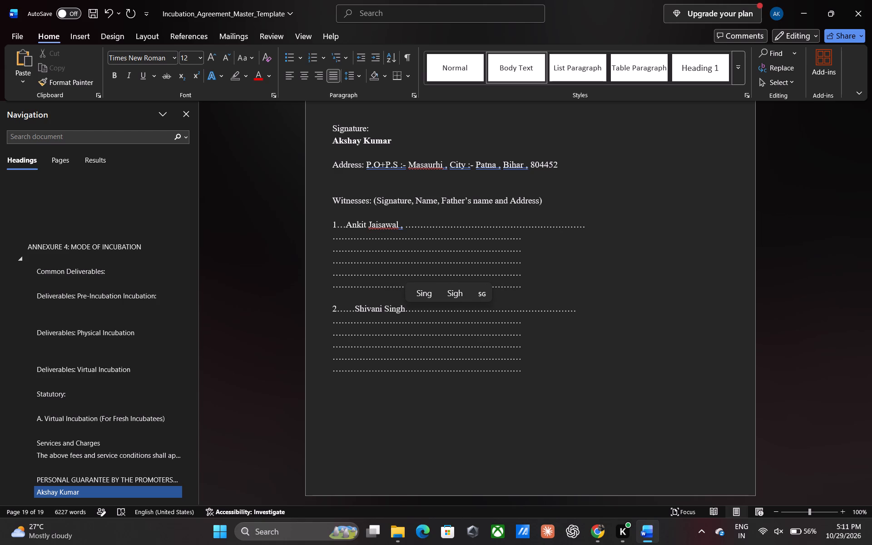
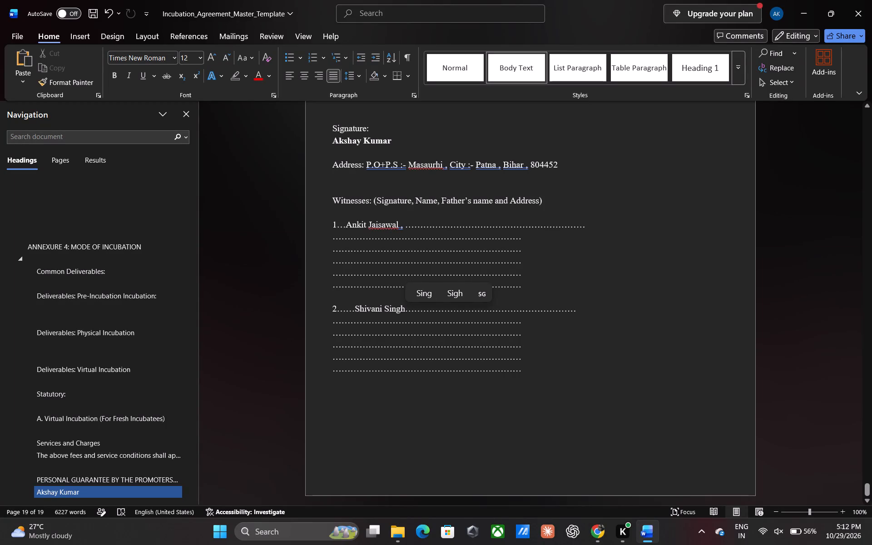
Add a comma and a space after the second witness's name on dotted line 2 under "Witnesses".
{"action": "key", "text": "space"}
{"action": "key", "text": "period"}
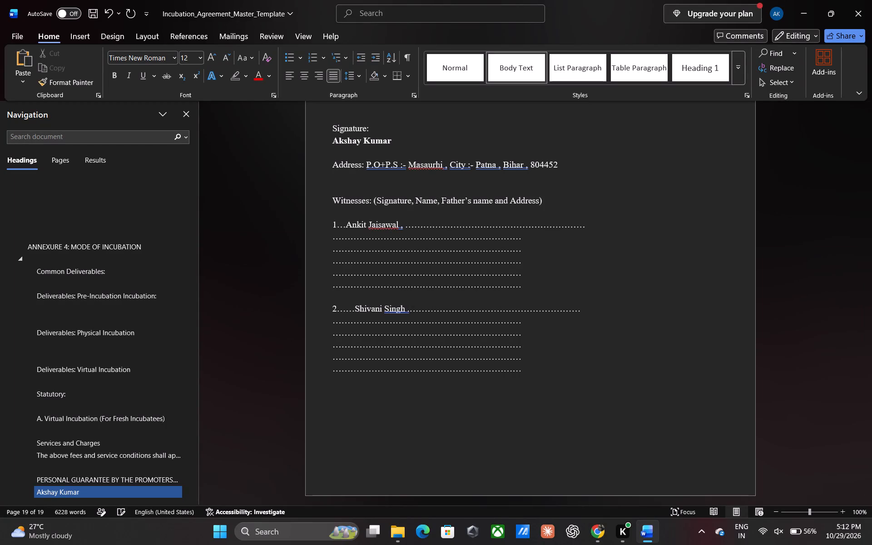
{"action": "key", "text": "BackSpace"}
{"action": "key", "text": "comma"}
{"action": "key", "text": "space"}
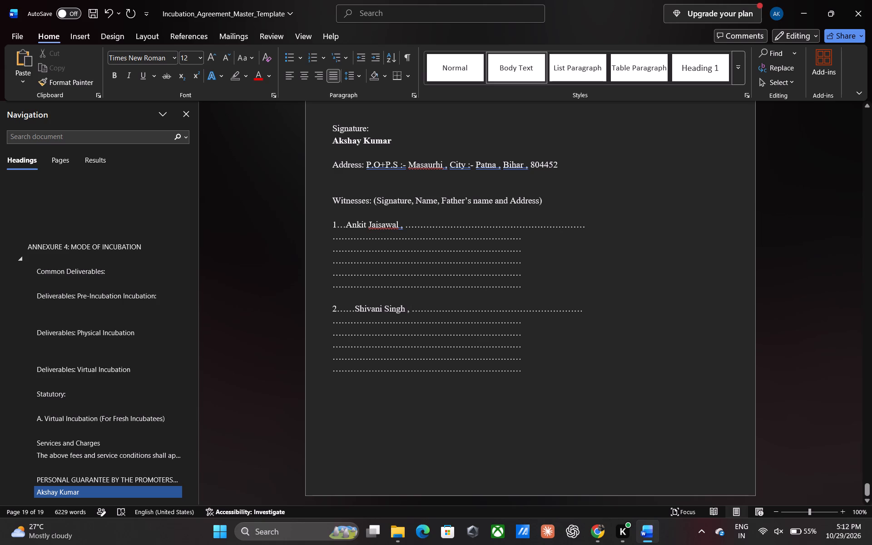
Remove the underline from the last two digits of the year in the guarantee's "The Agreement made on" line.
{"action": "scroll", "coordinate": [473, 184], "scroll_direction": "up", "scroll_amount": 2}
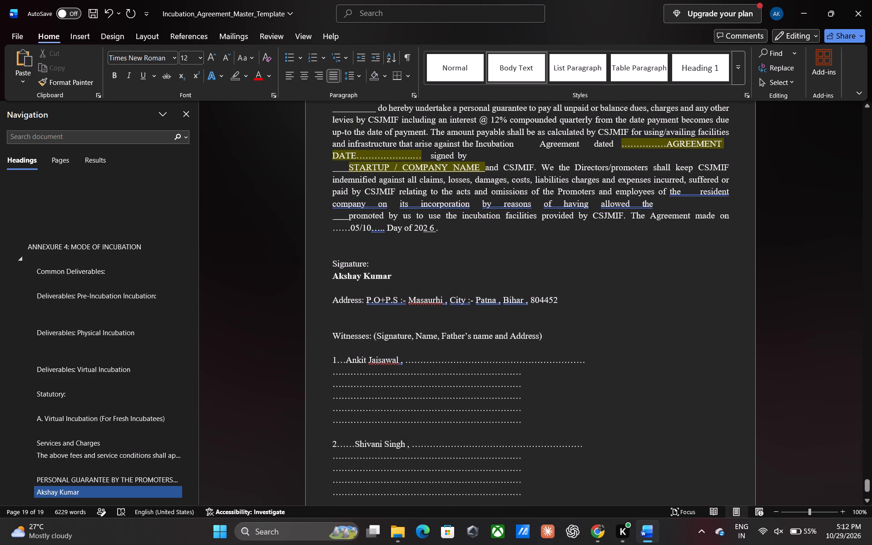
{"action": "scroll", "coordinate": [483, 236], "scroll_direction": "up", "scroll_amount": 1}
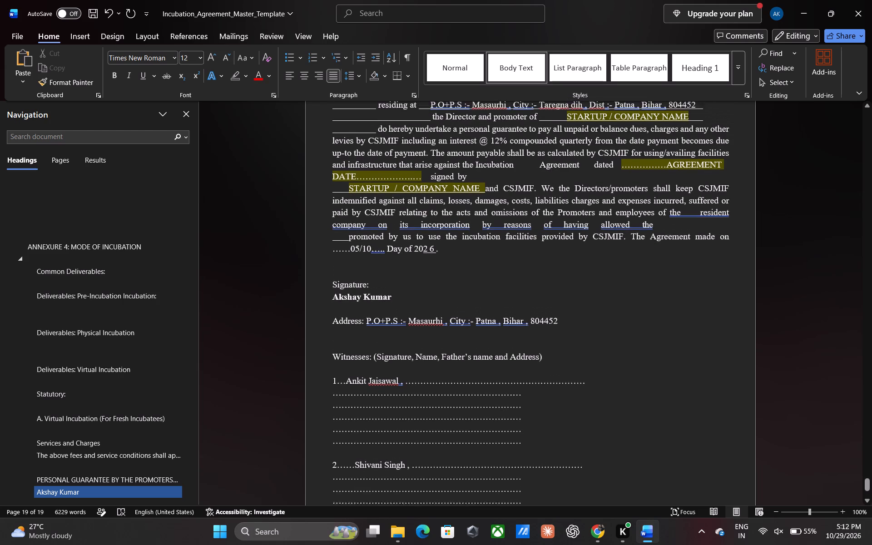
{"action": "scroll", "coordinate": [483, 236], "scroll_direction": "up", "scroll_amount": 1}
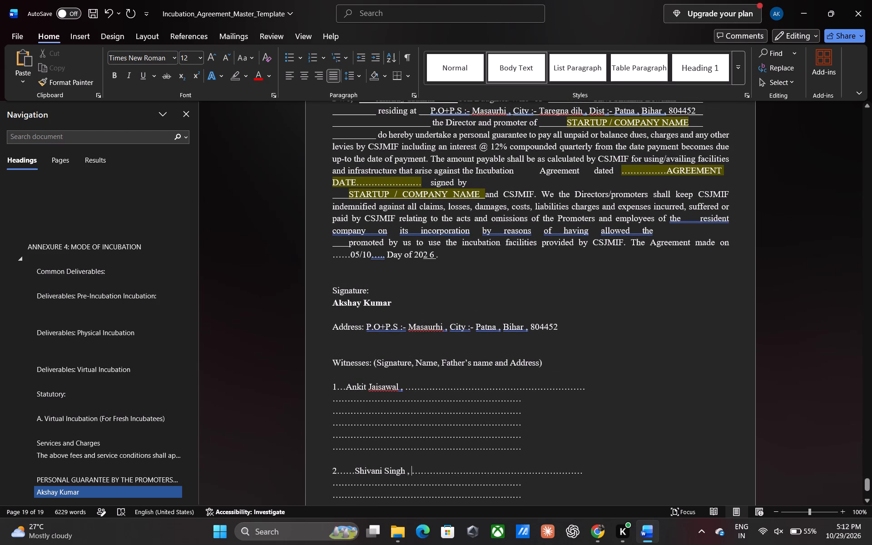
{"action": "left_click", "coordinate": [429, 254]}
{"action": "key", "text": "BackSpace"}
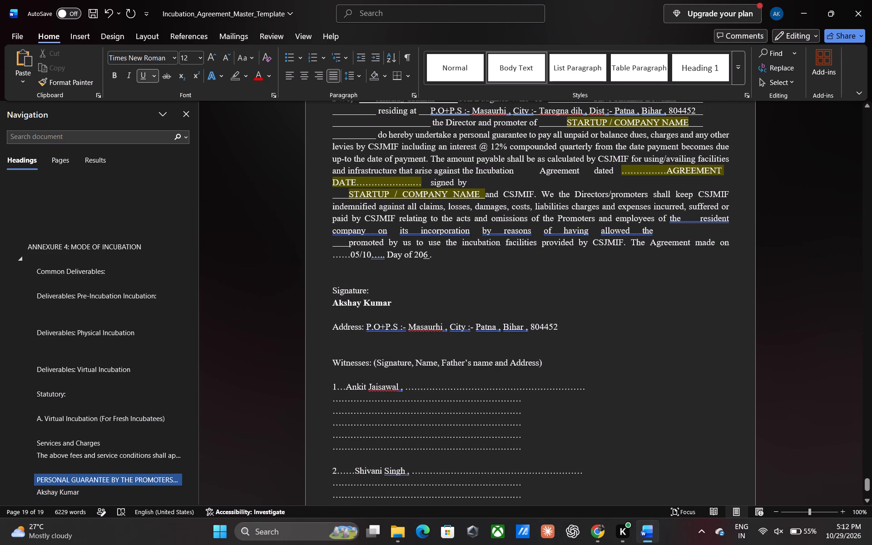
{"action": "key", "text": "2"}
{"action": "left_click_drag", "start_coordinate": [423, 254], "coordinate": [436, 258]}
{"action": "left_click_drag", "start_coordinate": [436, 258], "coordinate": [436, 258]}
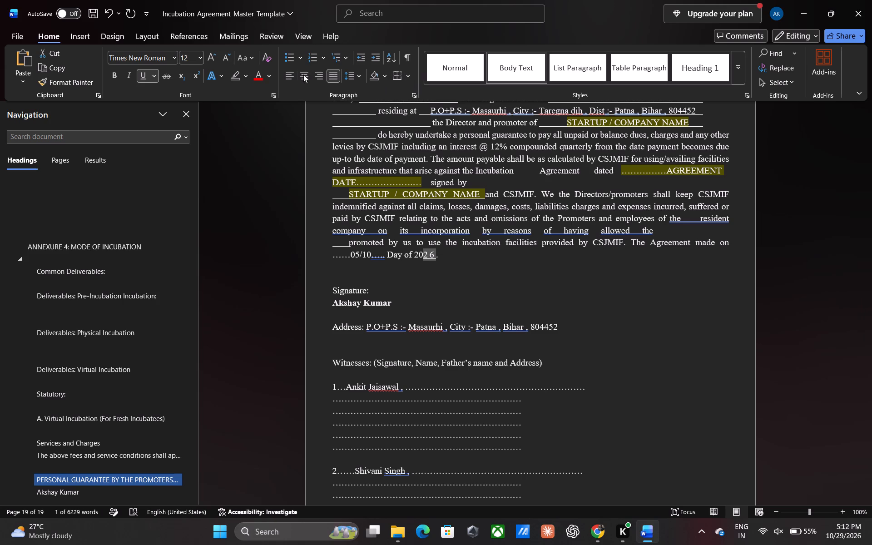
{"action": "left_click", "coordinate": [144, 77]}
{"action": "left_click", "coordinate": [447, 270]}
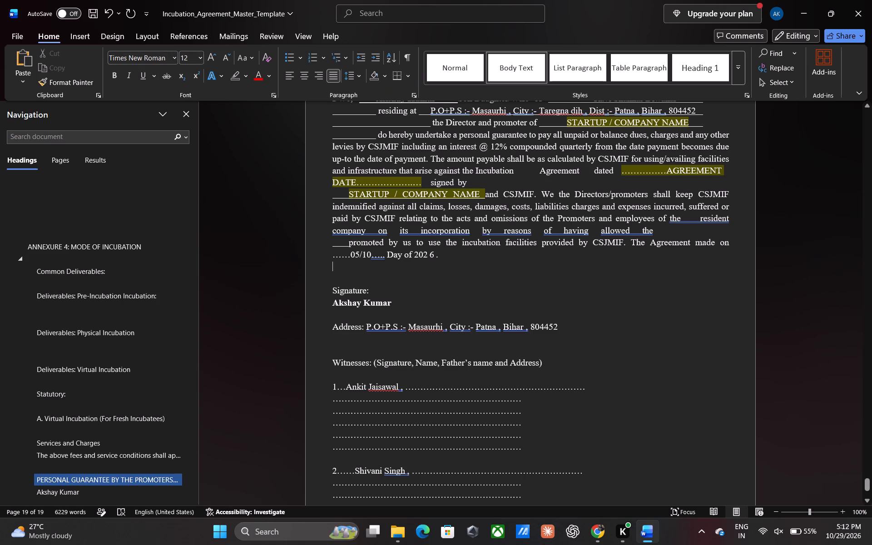
Retype the year after "Day of" in the guarantee's agreement date as 2026, with a single space before it.
{"action": "left_click_drag", "start_coordinate": [434, 252], "coordinate": [413, 251]}
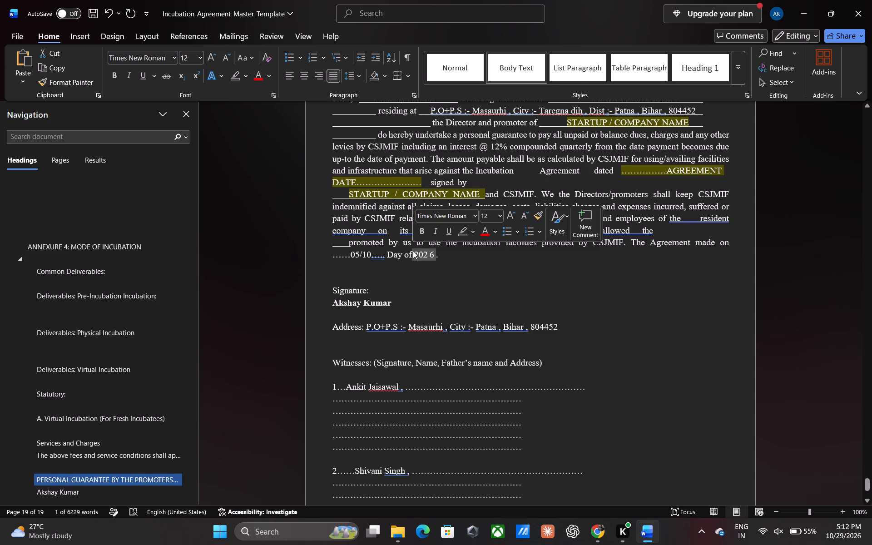
{"action": "key", "text": "BackSpace"}
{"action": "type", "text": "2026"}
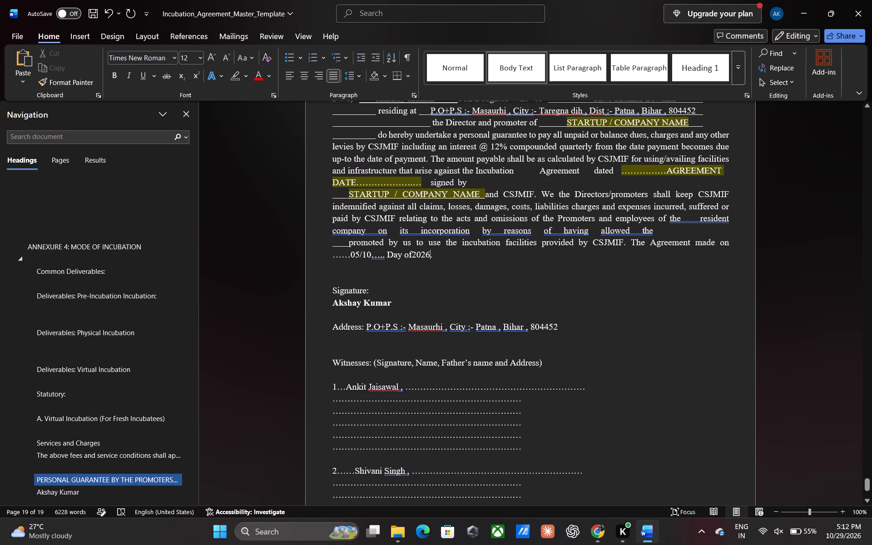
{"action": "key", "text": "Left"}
{"action": "left_click", "coordinate": [419, 253]}
{"action": "key", "text": "Left"}
{"action": "key", "text": "Left"}
{"action": "key", "text": "Left"}
{"action": "left_click", "coordinate": [419, 253]}
{"action": "key", "text": "Left"}
{"action": "key", "text": "Left"}
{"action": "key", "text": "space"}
{"action": "left_click", "coordinate": [513, 252]}
Look over the Annexure '4B' services and charges table and the filled-in personal guarantee down to the witness lines.
{"action": "scroll", "coordinate": [391, 313], "scroll_direction": "up", "scroll_amount": 1}
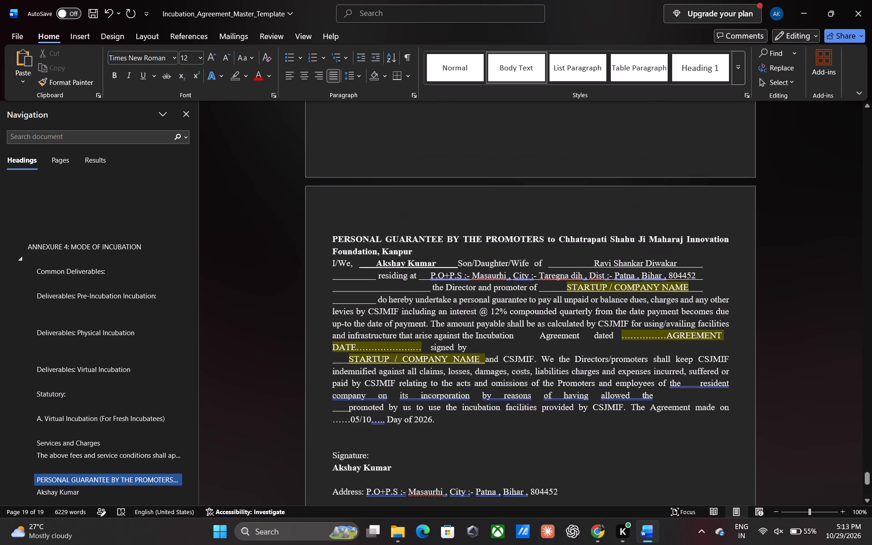
{"action": "scroll", "coordinate": [391, 313], "scroll_direction": "up", "scroll_amount": 2}
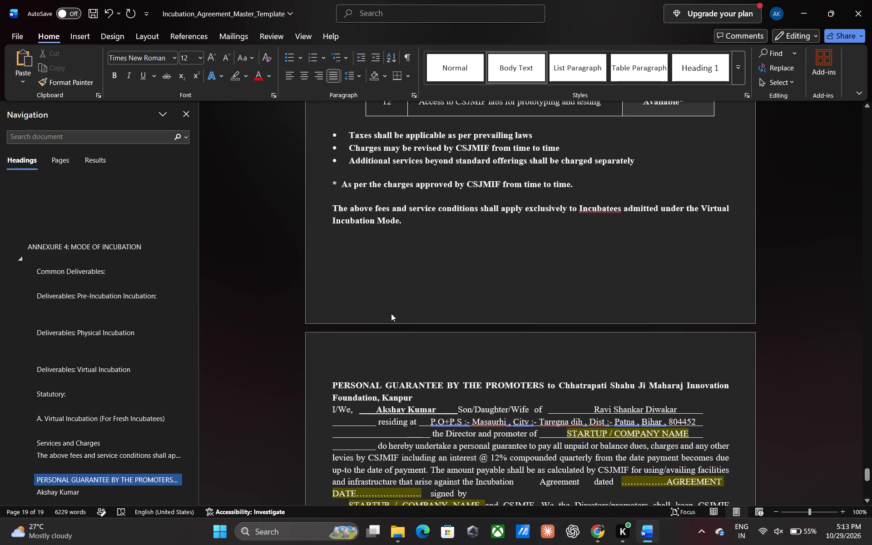
{"action": "scroll", "coordinate": [391, 313], "scroll_direction": "up", "scroll_amount": 2}
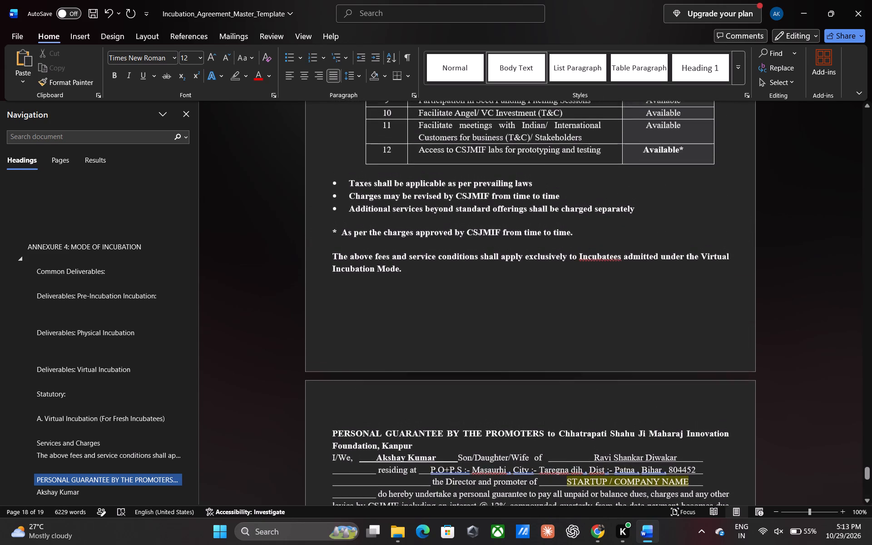
{"action": "scroll", "coordinate": [391, 313], "scroll_direction": "up", "scroll_amount": 1}
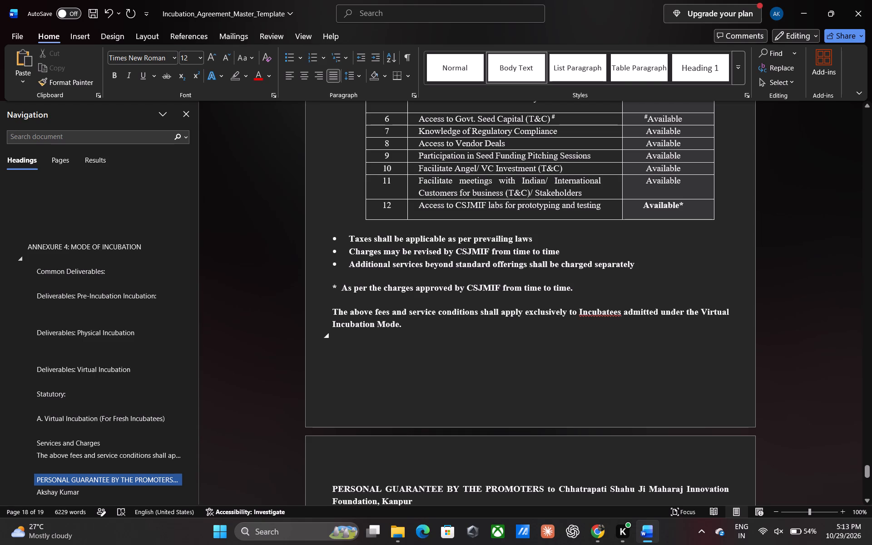
{"action": "scroll", "coordinate": [621, 371], "scroll_direction": "down", "scroll_amount": 2}
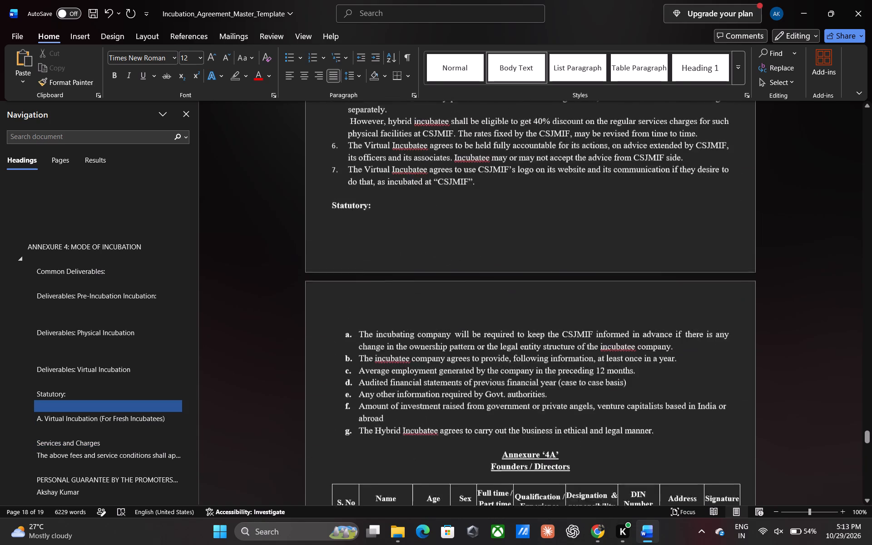
{"action": "scroll", "coordinate": [621, 371], "scroll_direction": "down", "scroll_amount": 2}
{"action": "scroll", "coordinate": [621, 371], "scroll_direction": "up", "scroll_amount": 3}
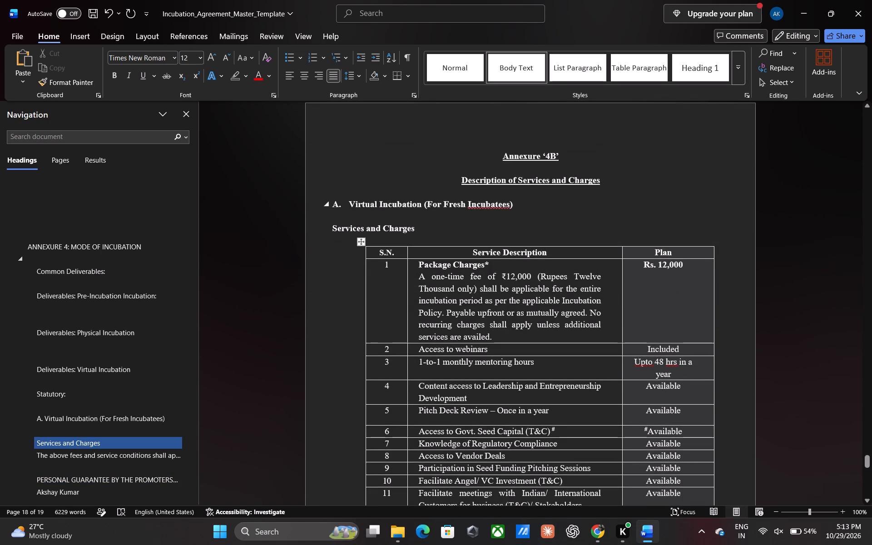
{"action": "left_click", "coordinate": [656, 219]}
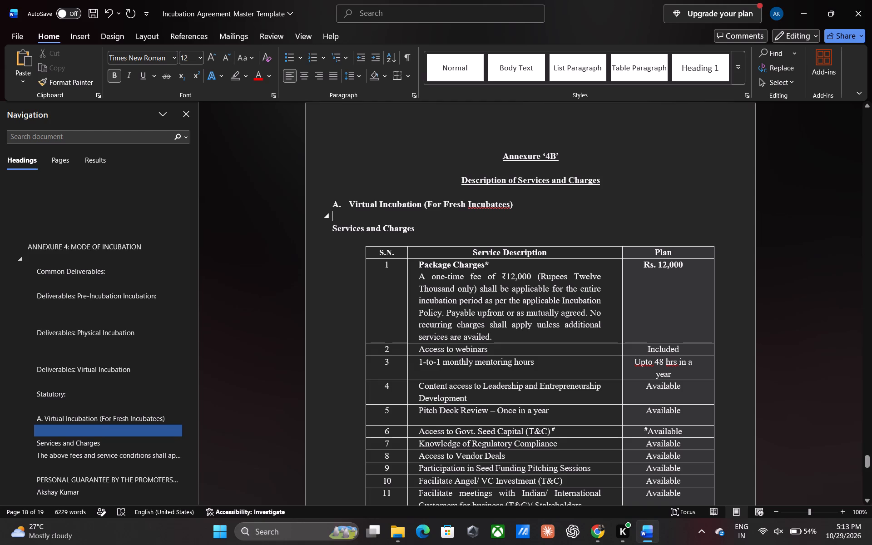
{"action": "scroll", "coordinate": [656, 217], "scroll_direction": "down", "scroll_amount": 5}
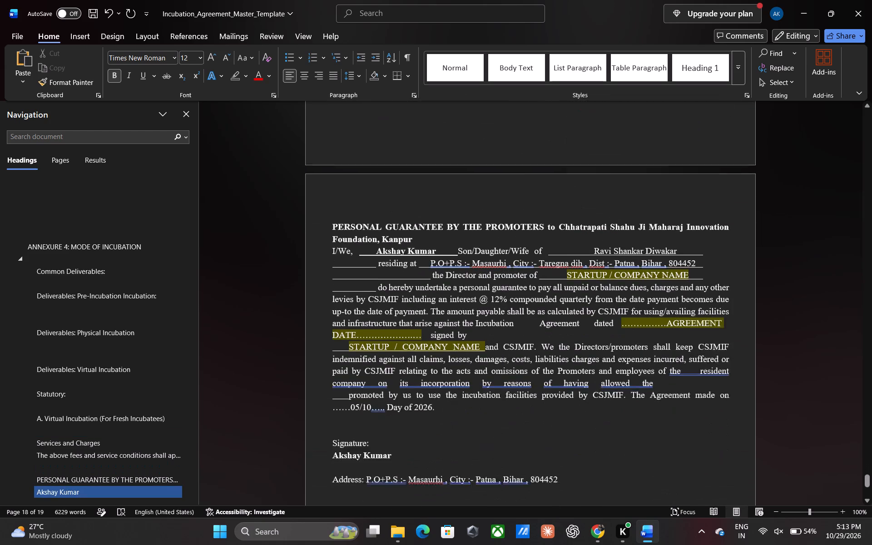
{"action": "scroll", "coordinate": [656, 217], "scroll_direction": "down", "scroll_amount": 4}
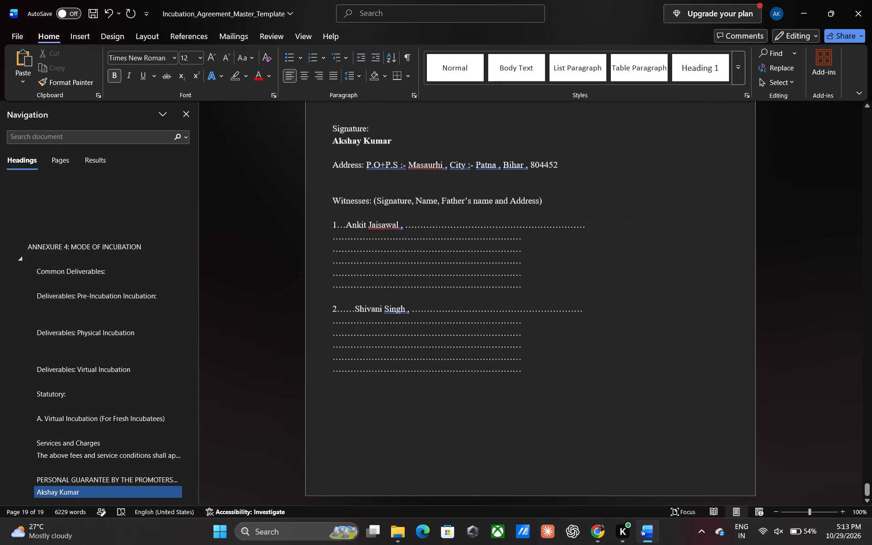
{"action": "scroll", "coordinate": [656, 217], "scroll_direction": "down", "scroll_amount": 5}
{"action": "scroll", "coordinate": [656, 373], "scroll_direction": "down", "scroll_amount": 5}
Look back through the annexures from the personal guarantee's witness lines up to the main agreement's signature blocks.
{"action": "scroll", "coordinate": [656, 373], "scroll_direction": "up", "scroll_amount": 10}
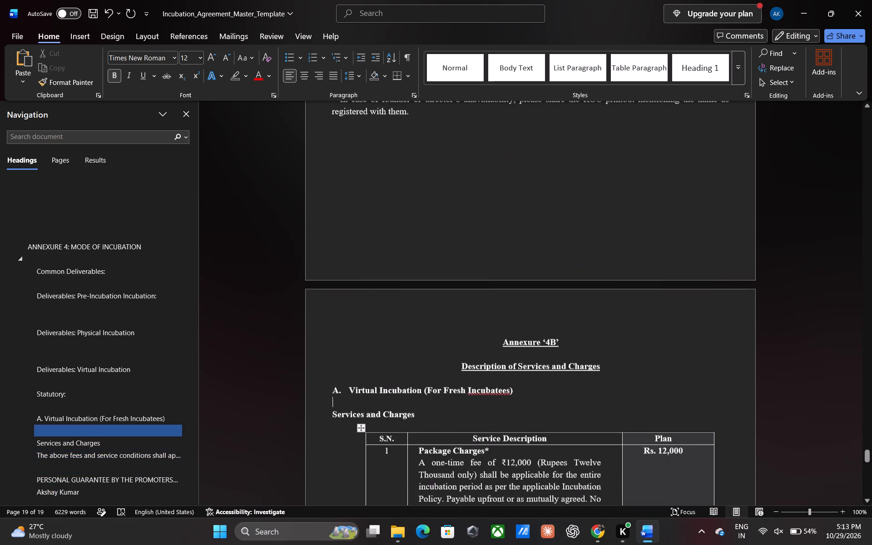
{"action": "scroll", "coordinate": [656, 373], "scroll_direction": "up", "scroll_amount": 3}
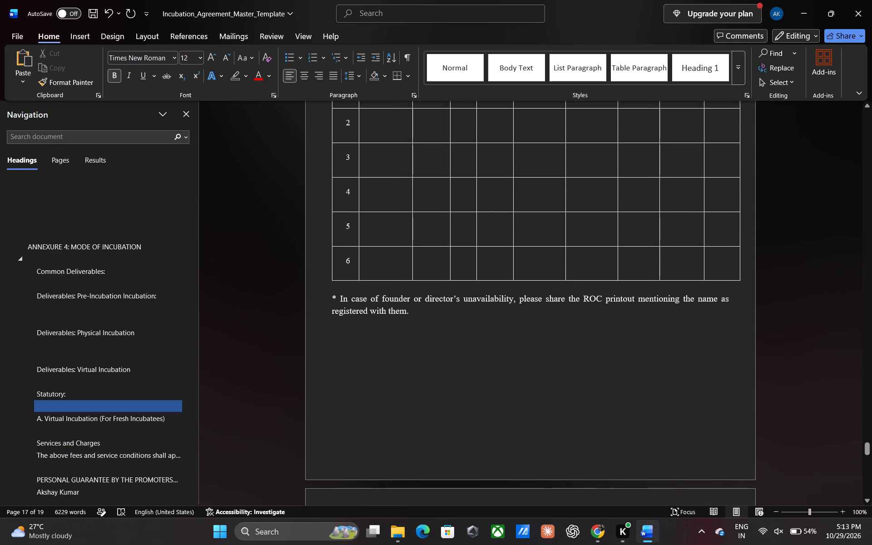
{"action": "scroll", "coordinate": [656, 373], "scroll_direction": "up", "scroll_amount": 6}
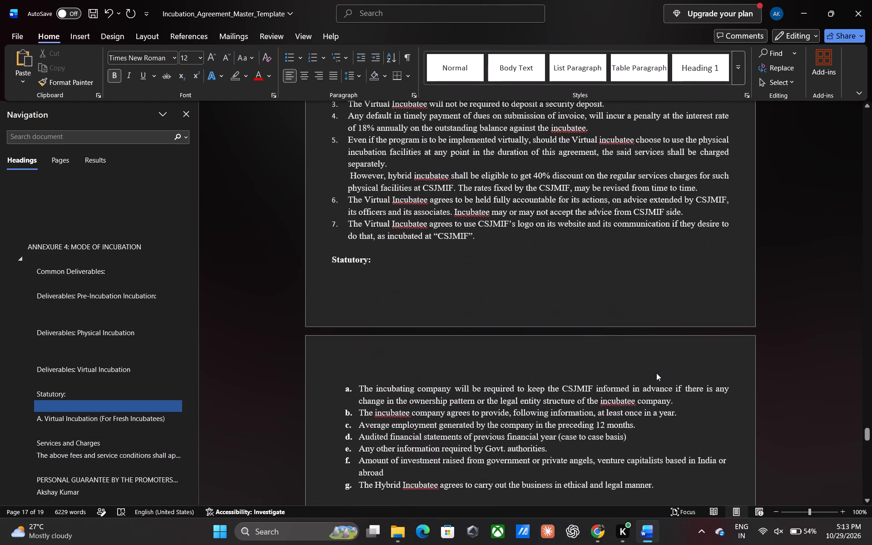
{"action": "scroll", "coordinate": [656, 373], "scroll_direction": "up", "scroll_amount": 6}
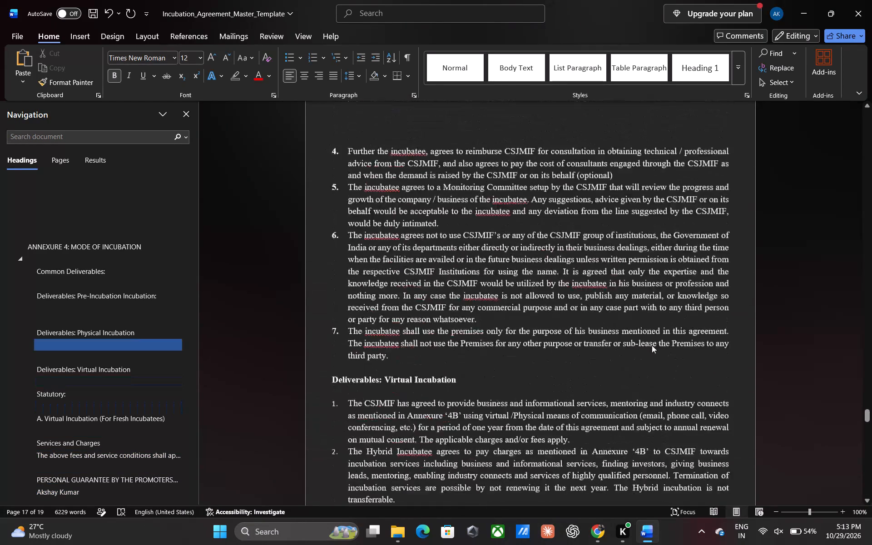
{"action": "scroll", "coordinate": [652, 345], "scroll_direction": "up", "scroll_amount": 8}
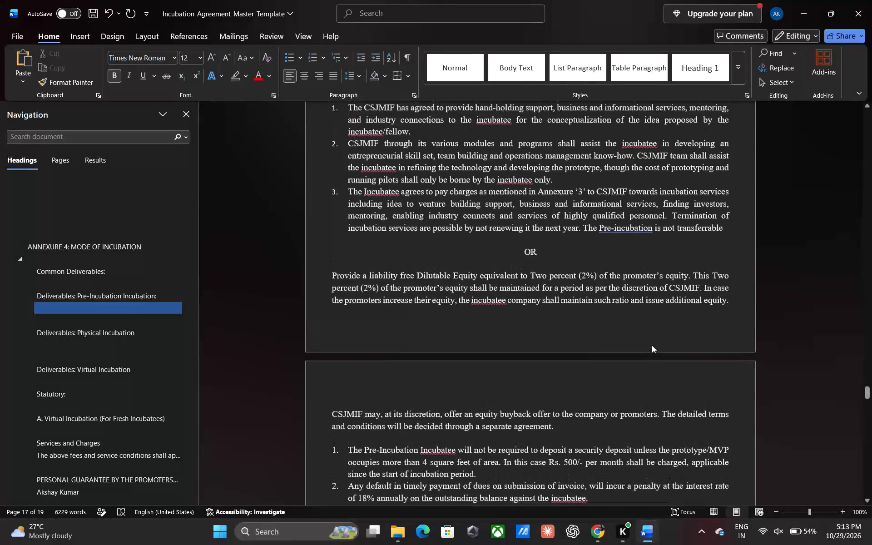
{"action": "scroll", "coordinate": [652, 345], "scroll_direction": "up", "scroll_amount": 7}
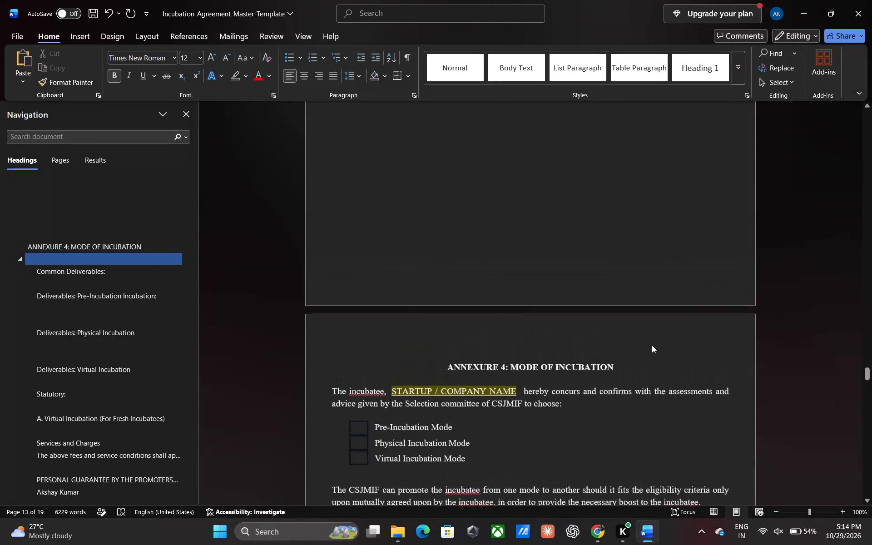
{"action": "scroll", "coordinate": [652, 345], "scroll_direction": "up", "scroll_amount": 7}
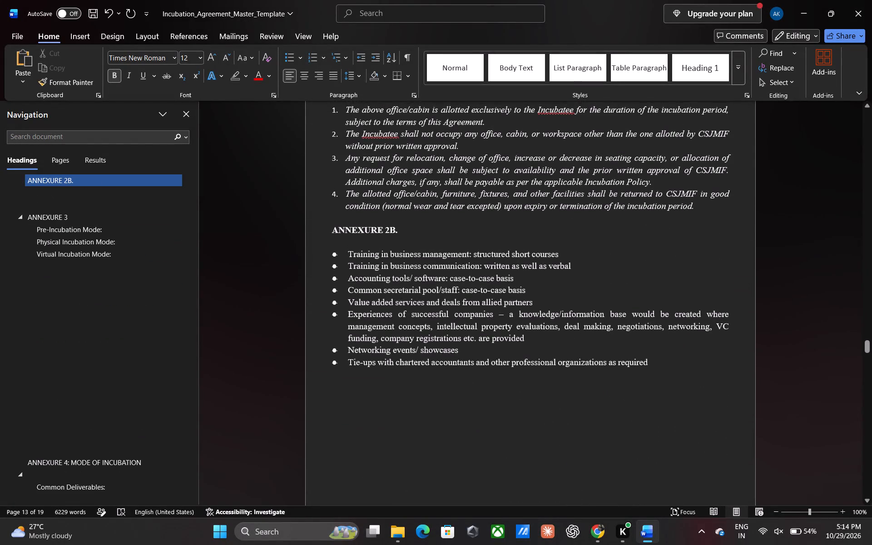
{"action": "scroll", "coordinate": [652, 345], "scroll_direction": "up", "scroll_amount": 6}
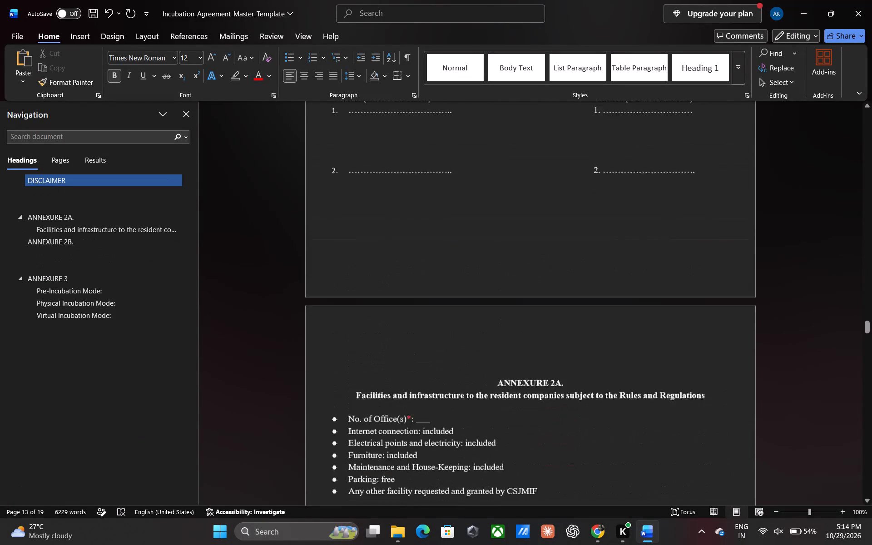
{"action": "scroll", "coordinate": [652, 345], "scroll_direction": "up", "scroll_amount": 2}
{"action": "scroll", "coordinate": [652, 345], "scroll_direction": "down", "scroll_amount": 1}
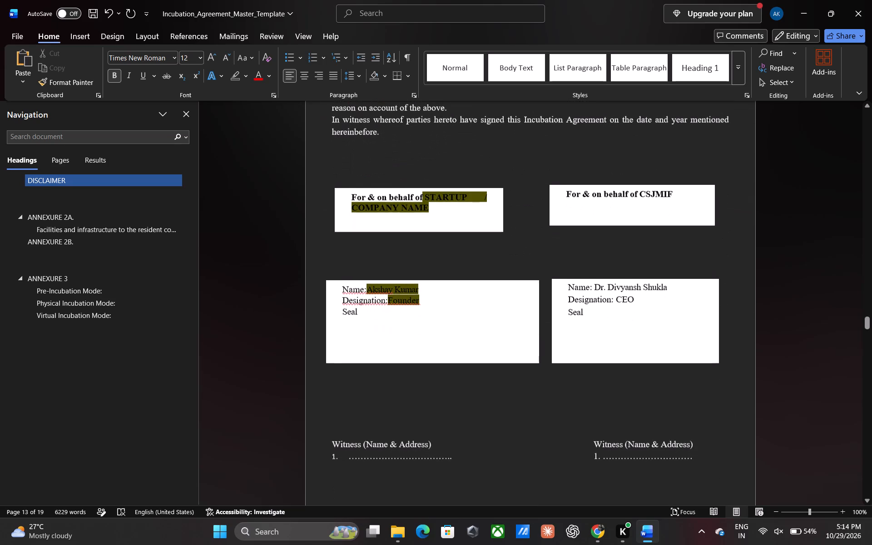
{"action": "scroll", "coordinate": [652, 345], "scroll_direction": "down", "scroll_amount": 1}
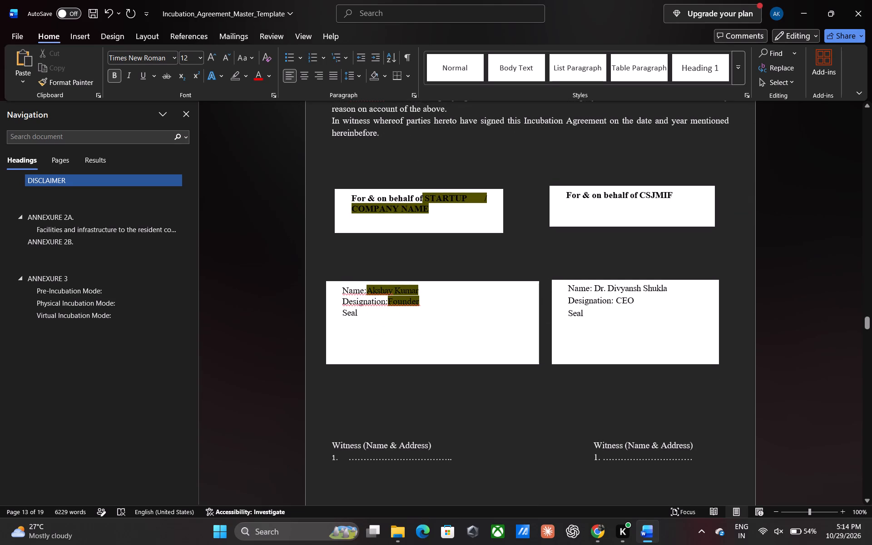
Remove the yellow highlight from the startup signatory's name and from the designation "Founder" in the agreement's signature block.
{"action": "left_click_drag", "start_coordinate": [418, 286], "coordinate": [399, 289]}
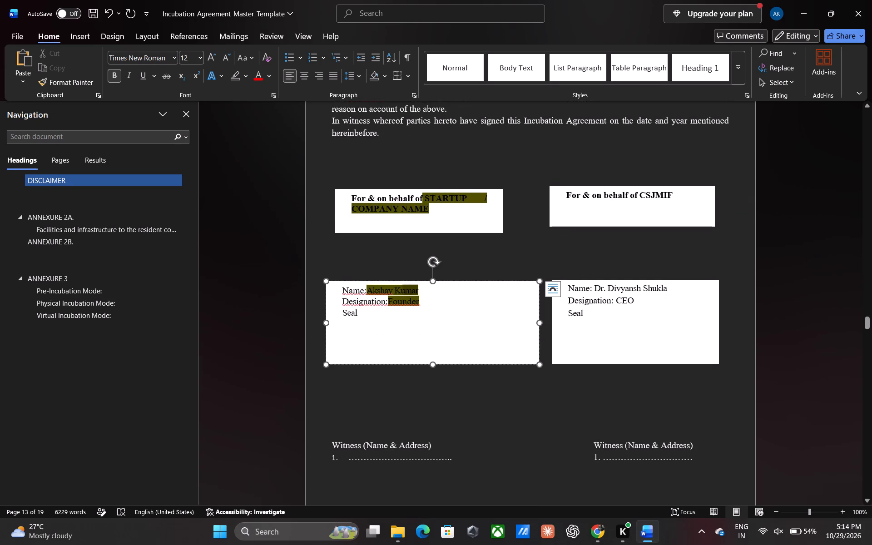
{"action": "left_click_drag", "start_coordinate": [399, 289], "coordinate": [366, 288]}
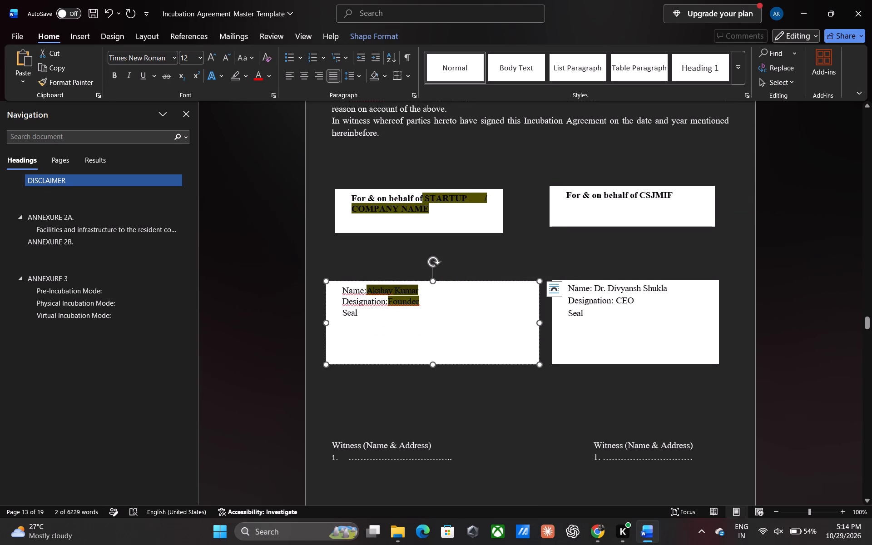
{"action": "left_click", "coordinate": [236, 77]}
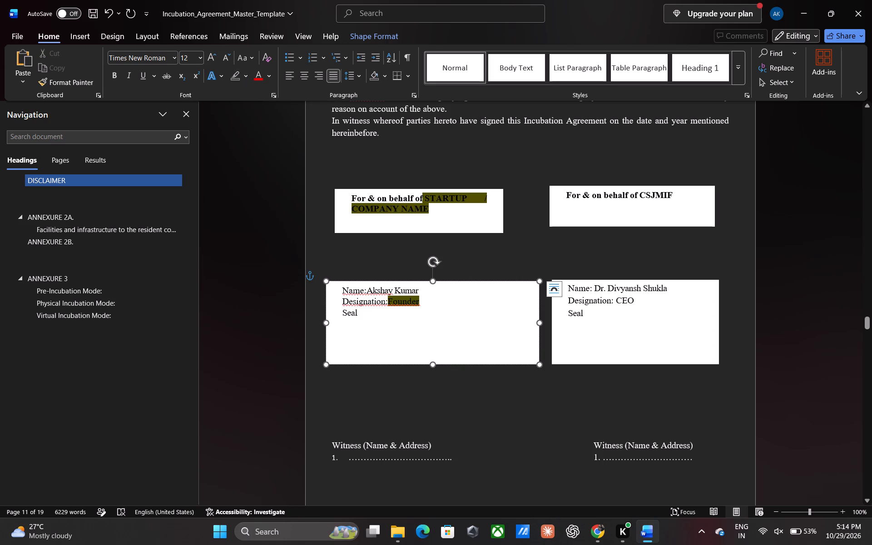
{"action": "left_click", "coordinate": [420, 303]}
{"action": "left_click_drag", "start_coordinate": [420, 303], "coordinate": [394, 304]}
{"action": "left_click_drag", "start_coordinate": [394, 304], "coordinate": [394, 304]}
{"action": "left_click", "coordinate": [237, 77]}
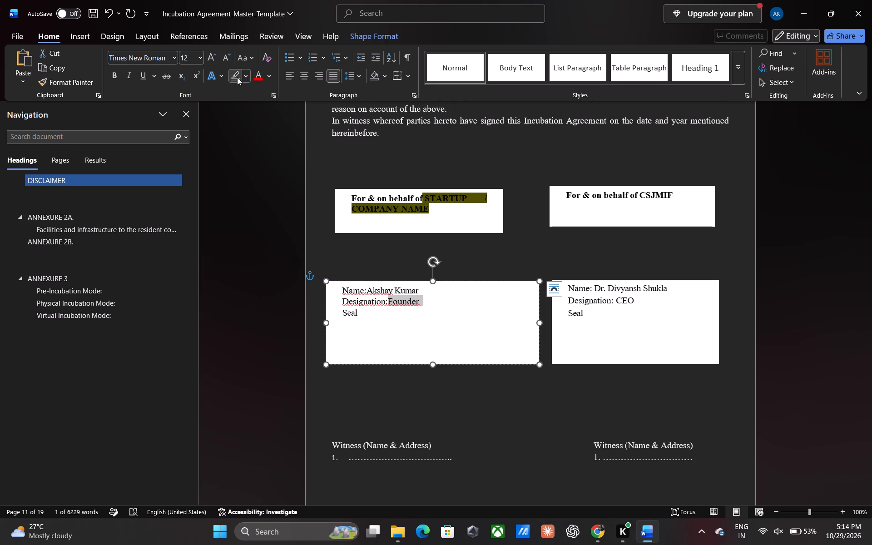
Insert a space after "Designation:" and after "Name:" in the startup signatory's block.
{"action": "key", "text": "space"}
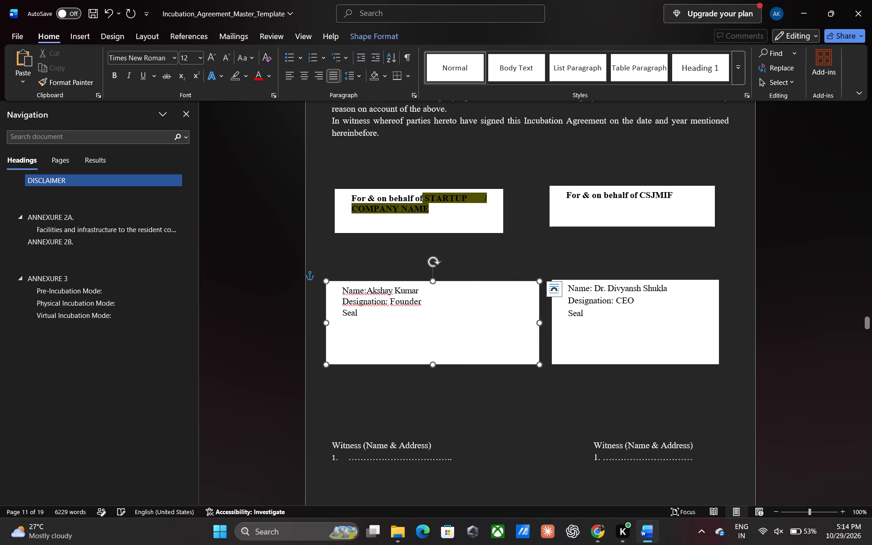
{"action": "left_click", "coordinate": [406, 333]}
{"action": "left_click", "coordinate": [368, 287]}
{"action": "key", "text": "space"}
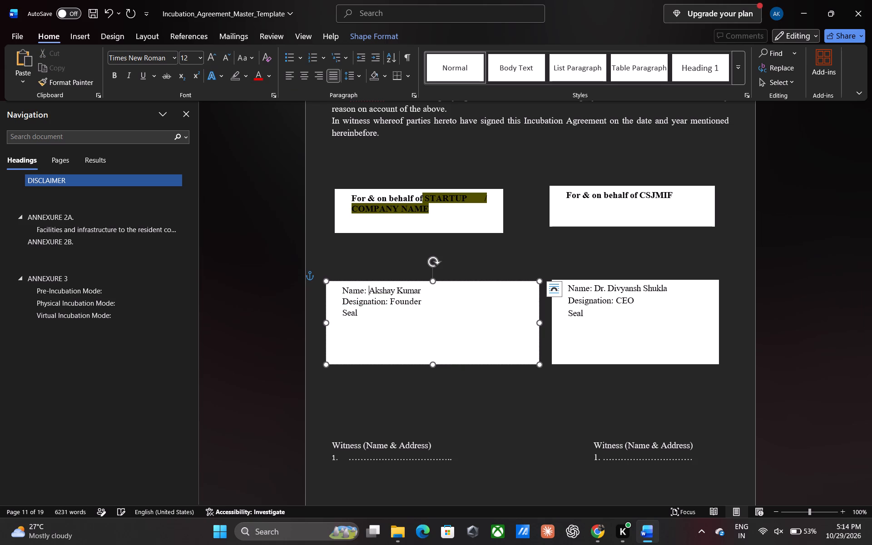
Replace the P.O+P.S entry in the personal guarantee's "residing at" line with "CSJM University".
{"action": "scroll", "coordinate": [405, 228], "scroll_direction": "down", "scroll_amount": 18}
{"action": "scroll", "coordinate": [405, 228], "scroll_direction": "down", "scroll_amount": 11}
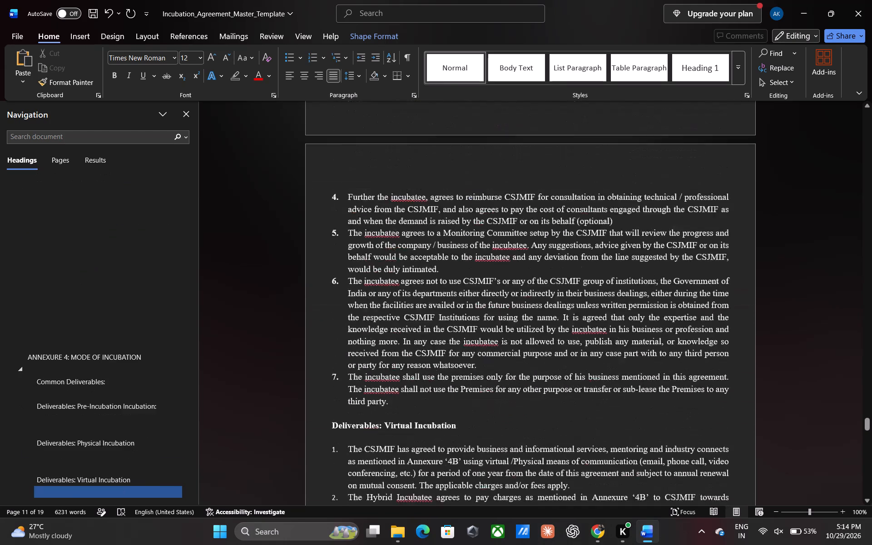
{"action": "scroll", "coordinate": [405, 228], "scroll_direction": "down", "scroll_amount": 12}
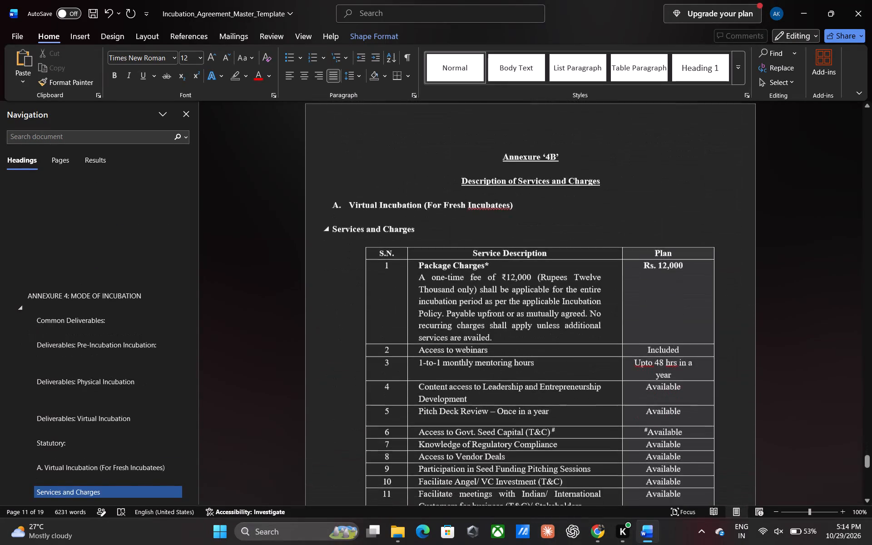
{"action": "scroll", "coordinate": [405, 228], "scroll_direction": "down", "scroll_amount": 7}
{"action": "scroll", "coordinate": [405, 228], "scroll_direction": "up", "scroll_amount": 3}
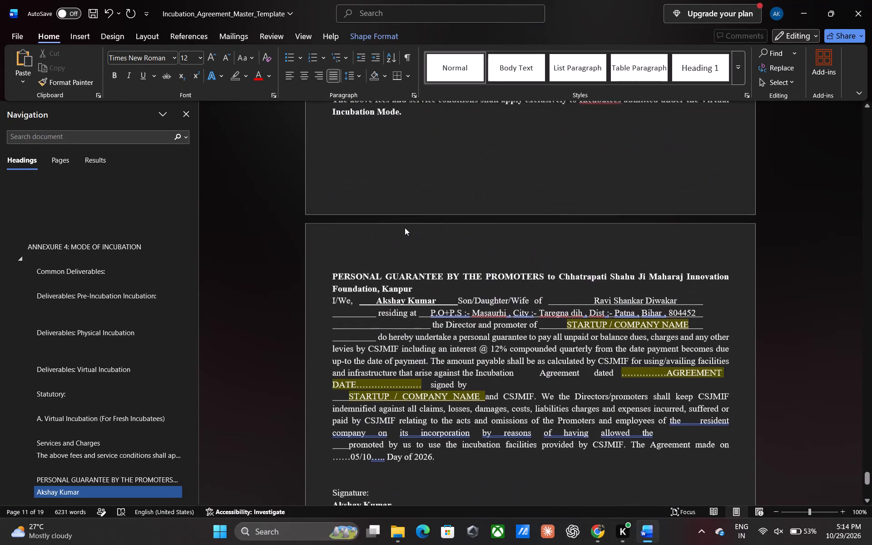
{"action": "scroll", "coordinate": [405, 228], "scroll_direction": "up", "scroll_amount": 1}
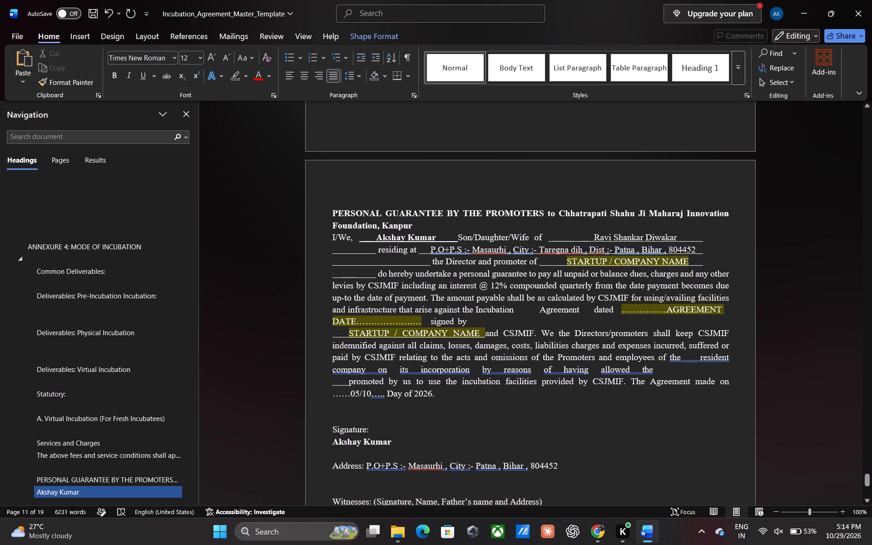
{"action": "left_click_drag", "start_coordinate": [472, 250], "coordinate": [507, 255]}
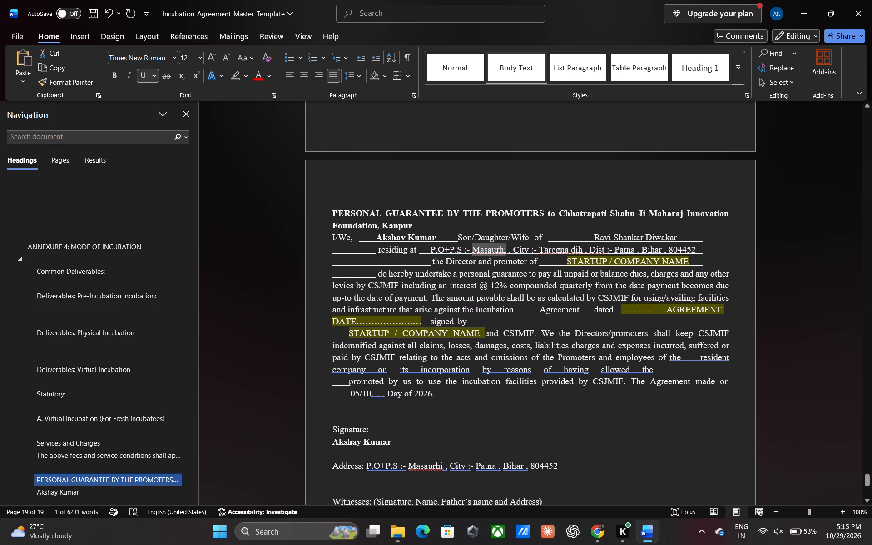
{"action": "scroll", "coordinate": [557, 246], "scroll_direction": "right", "scroll_amount": 1}
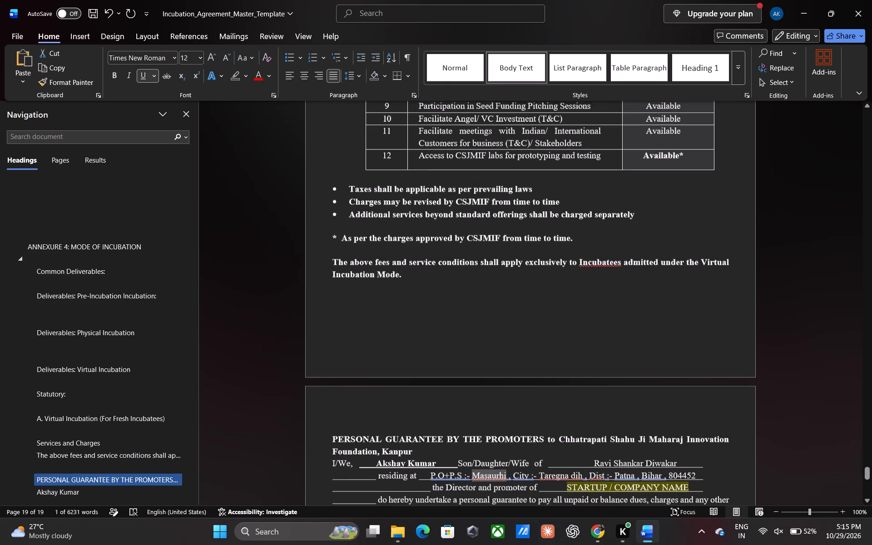
{"action": "scroll", "coordinate": [557, 246], "scroll_direction": "right", "scroll_amount": 1}
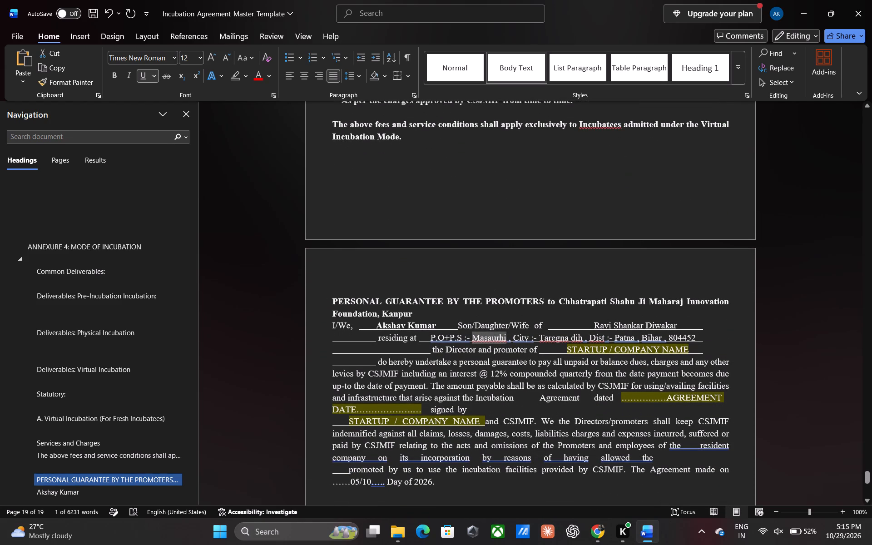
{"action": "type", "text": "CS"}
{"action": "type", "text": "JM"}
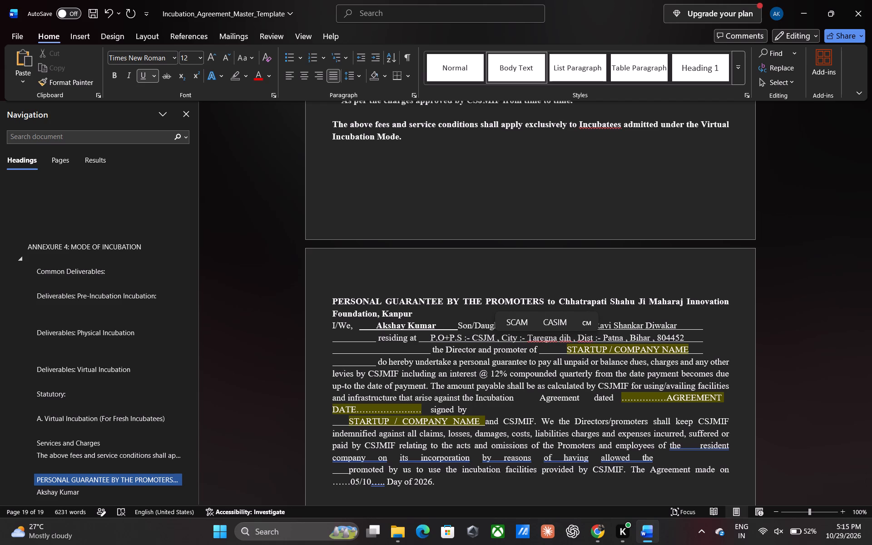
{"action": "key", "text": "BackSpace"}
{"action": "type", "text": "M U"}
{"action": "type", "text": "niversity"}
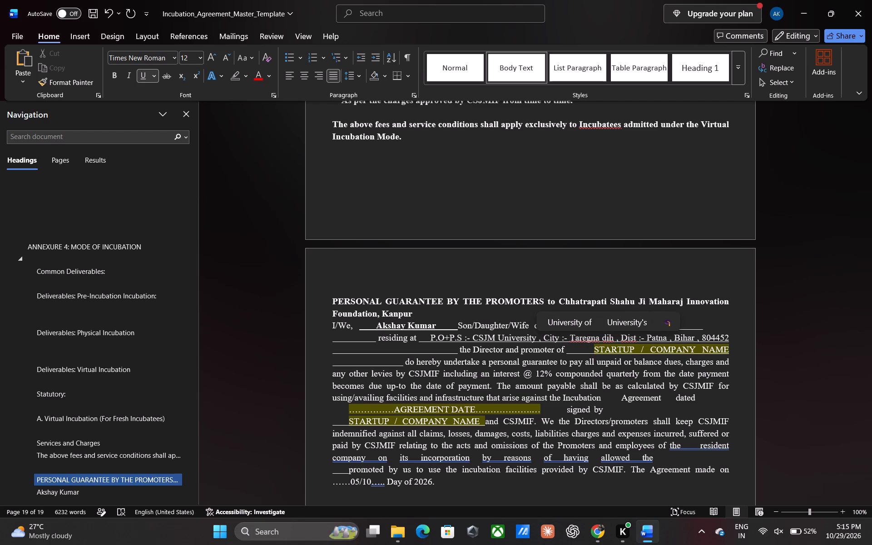
Replace the City entry in the guarantee's "residing at" line with "University".
{"action": "left_click_drag", "start_coordinate": [570, 335], "coordinate": [582, 336]}
{"action": "left_click_drag", "start_coordinate": [582, 336], "coordinate": [610, 338]}
{"action": "left_click", "coordinate": [610, 338]}
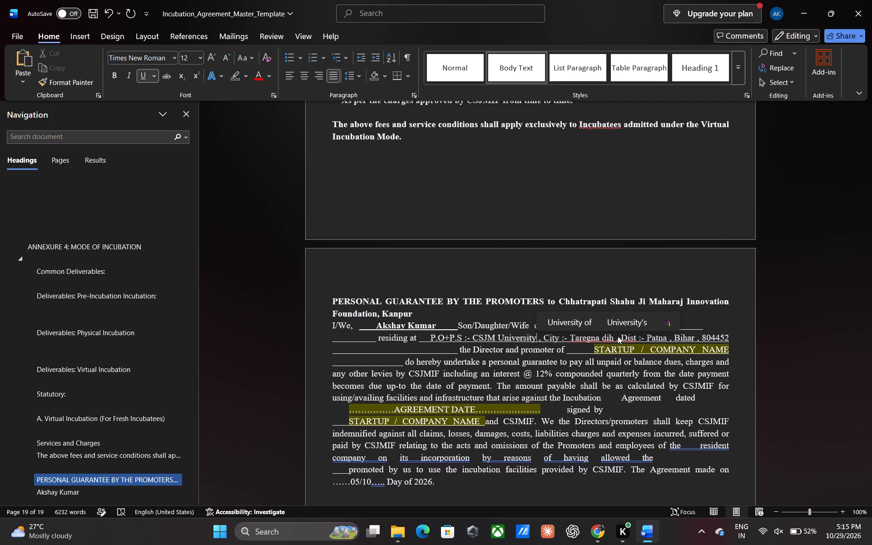
{"action": "left_click", "coordinate": [618, 336]}
{"action": "left_click", "coordinate": [525, 331]}
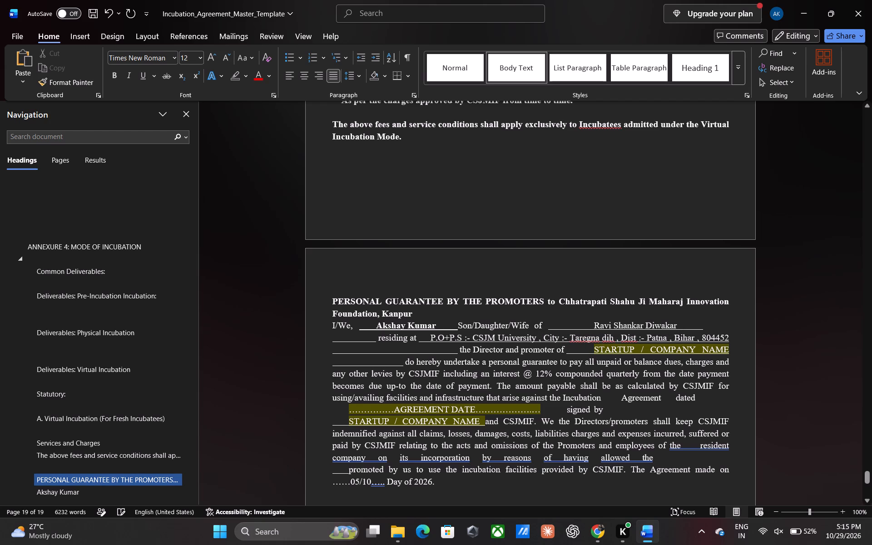
{"action": "left_click_drag", "start_coordinate": [569, 336], "coordinate": [618, 336]}
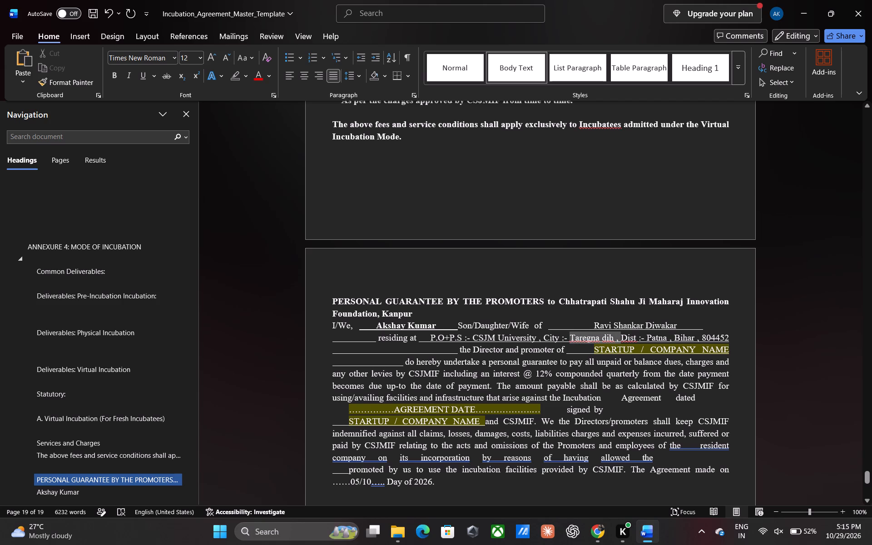
{"action": "left_click_drag", "start_coordinate": [618, 336], "coordinate": [612, 338]}
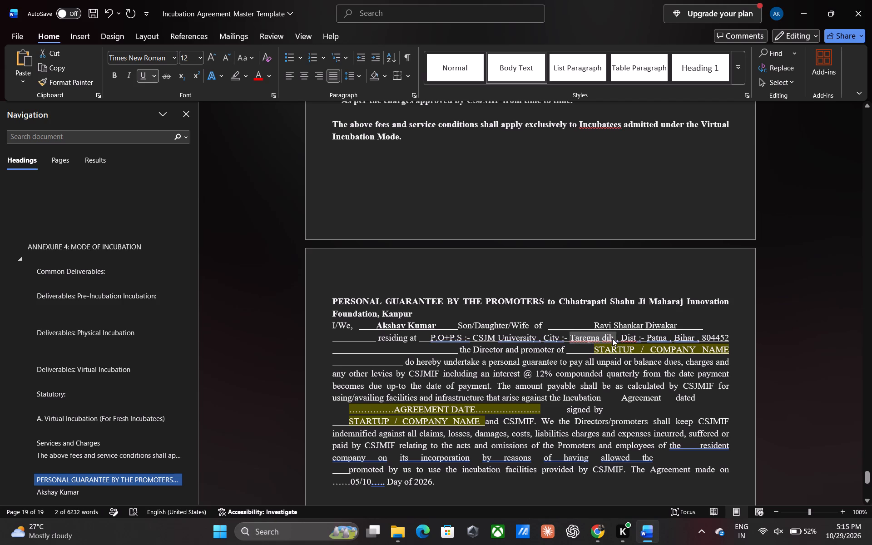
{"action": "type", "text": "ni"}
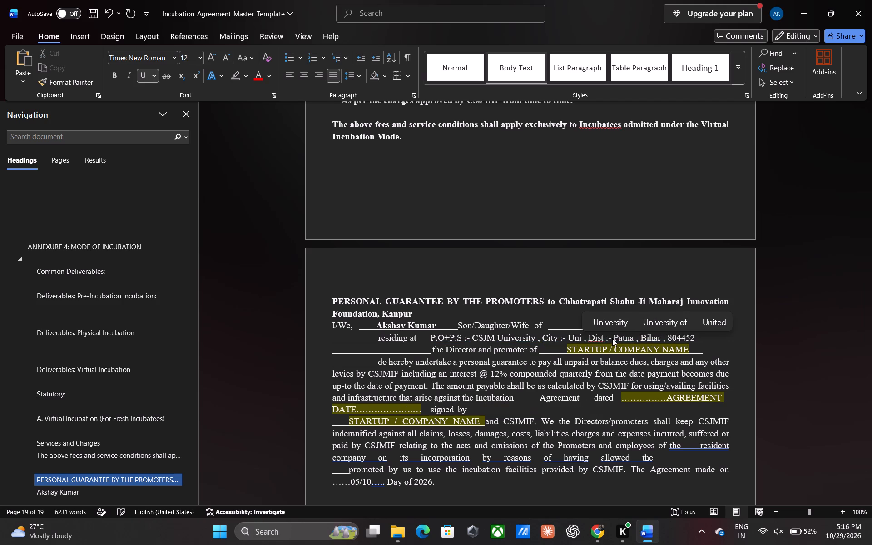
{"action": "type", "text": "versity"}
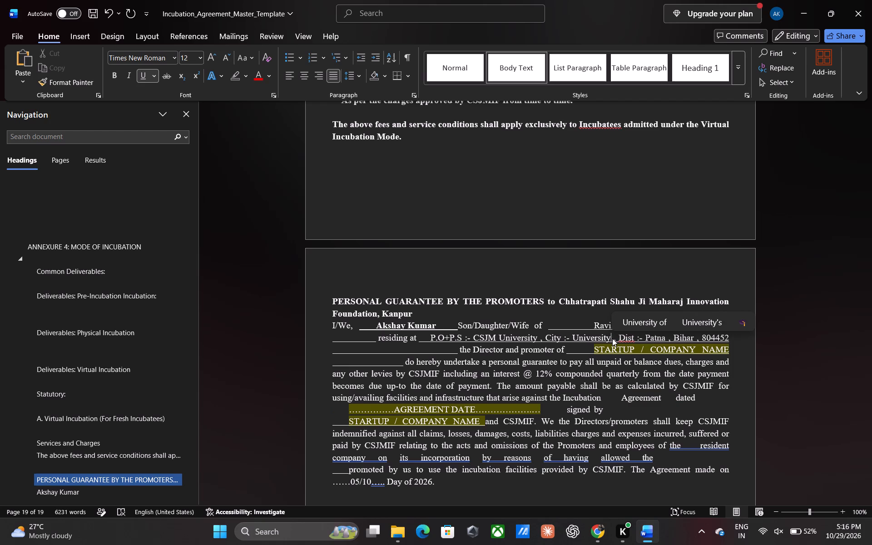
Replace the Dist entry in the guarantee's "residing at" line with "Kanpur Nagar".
{"action": "left_click", "coordinate": [646, 337]}
{"action": "left_click", "coordinate": [669, 337]}
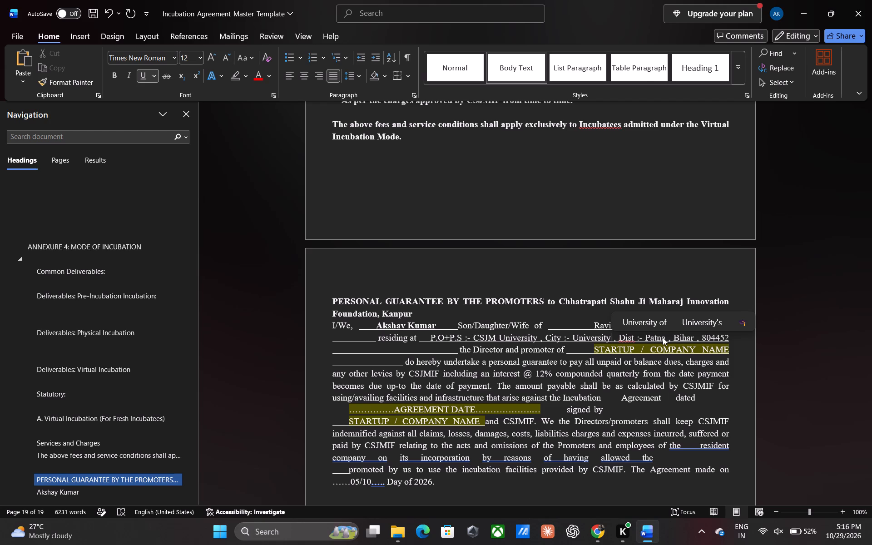
{"action": "left_click", "coordinate": [663, 337]}
{"action": "left_click_drag", "start_coordinate": [663, 337], "coordinate": [655, 372]}
{"action": "left_click", "coordinate": [655, 372]}
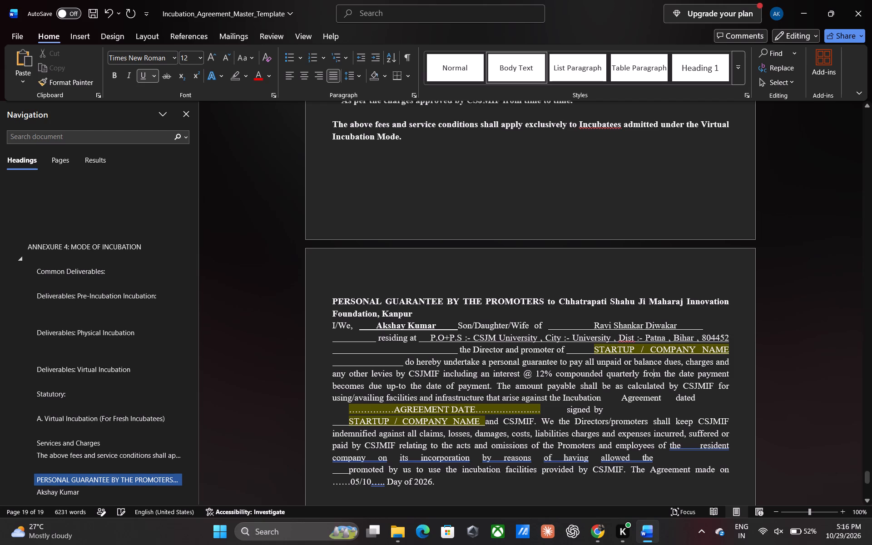
{"action": "left_click_drag", "start_coordinate": [665, 337], "coordinate": [644, 337]}
{"action": "left_click_drag", "start_coordinate": [644, 337], "coordinate": [644, 337]}
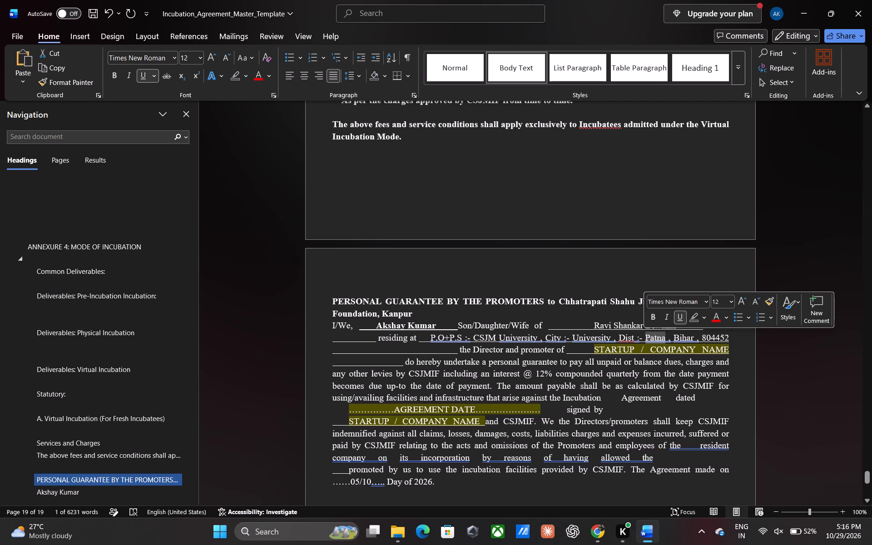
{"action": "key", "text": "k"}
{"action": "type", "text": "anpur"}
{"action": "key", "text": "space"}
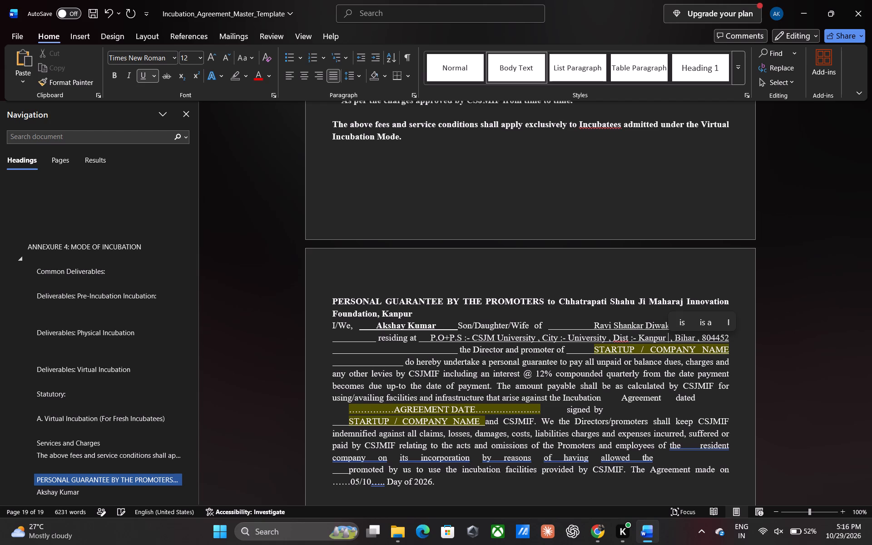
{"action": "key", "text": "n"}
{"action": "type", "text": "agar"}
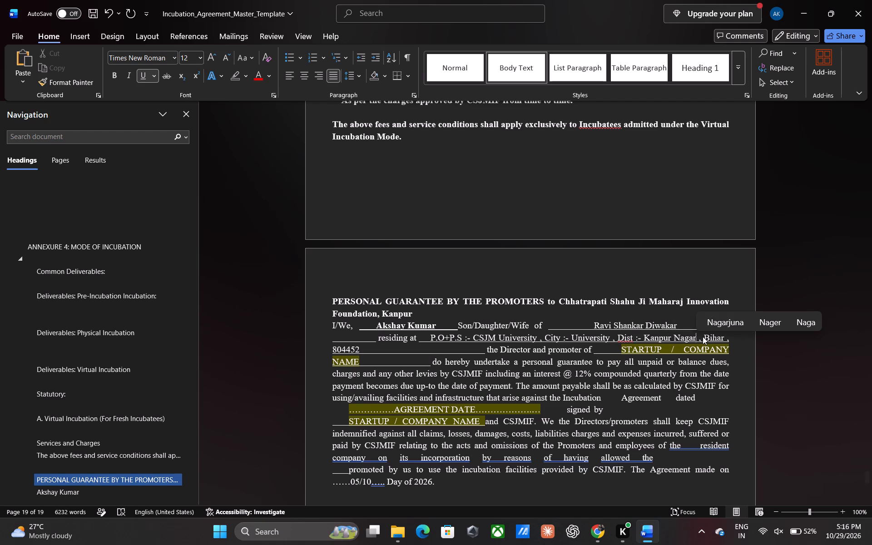
Replace the state name after the district in the guarantee's "residing at" line with "UP".
{"action": "left_click", "coordinate": [702, 337]}
{"action": "key", "text": "Right"}
{"action": "key", "text": "Right"}
{"action": "key", "text": "Right"}
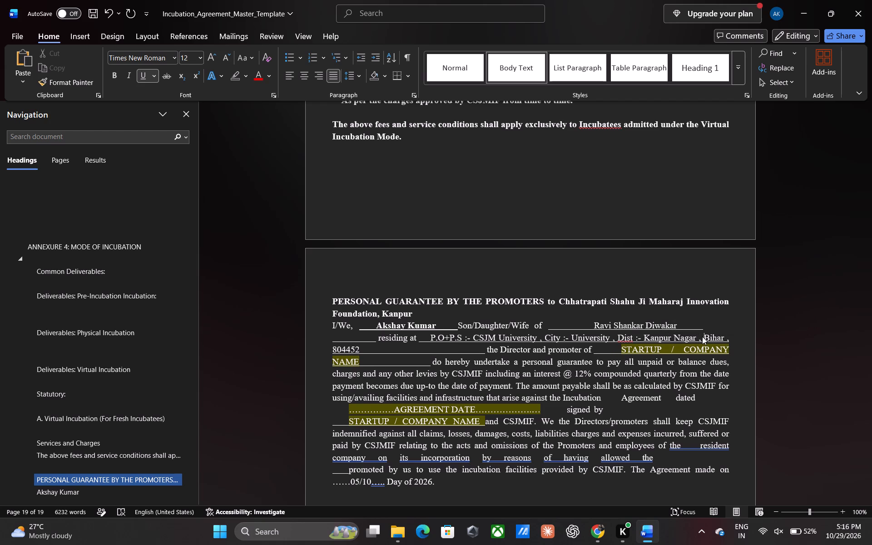
{"action": "key", "text": "Delete"}
{"action": "key", "text": "Delete"}
{"action": "key", "text": "Delete"}
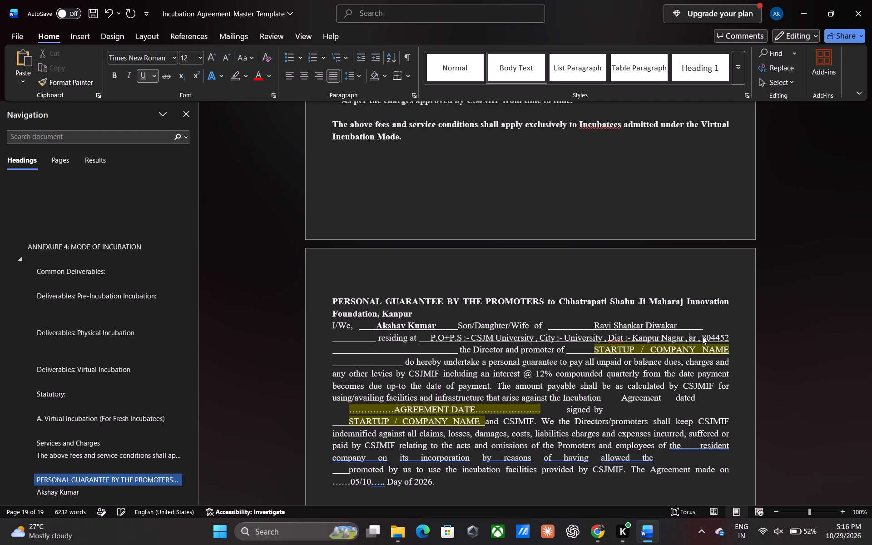
{"action": "key", "text": "Delete"}
{"action": "key", "text": "Delete"}
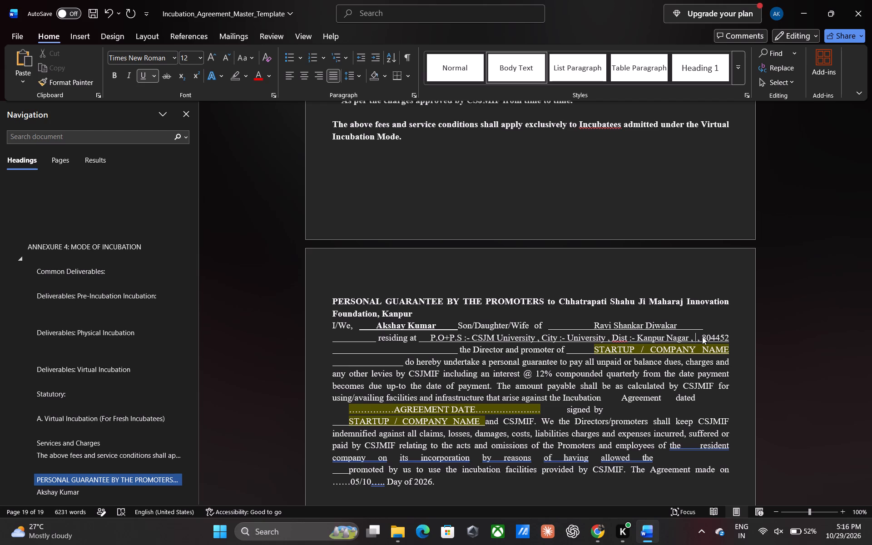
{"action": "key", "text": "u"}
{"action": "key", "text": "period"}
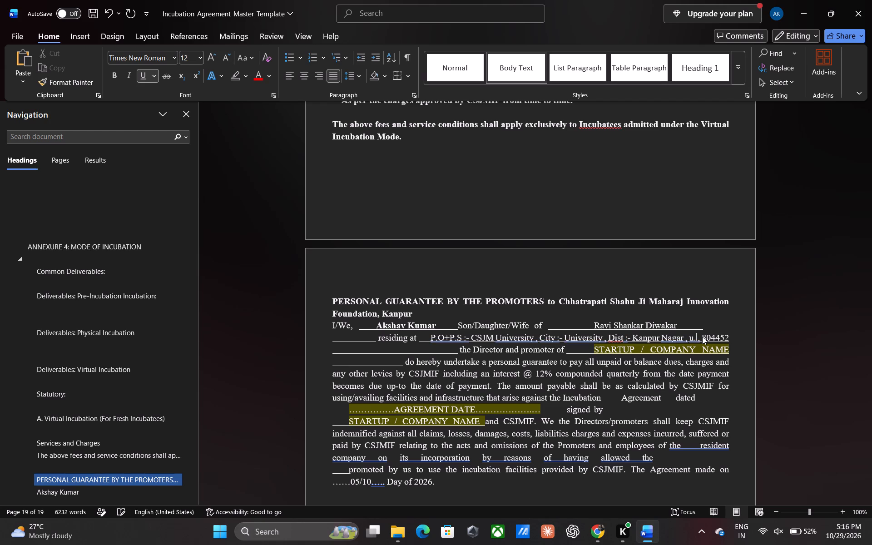
{"action": "key", "text": "BackSpace"}
{"action": "key", "text": "BackSpace"}
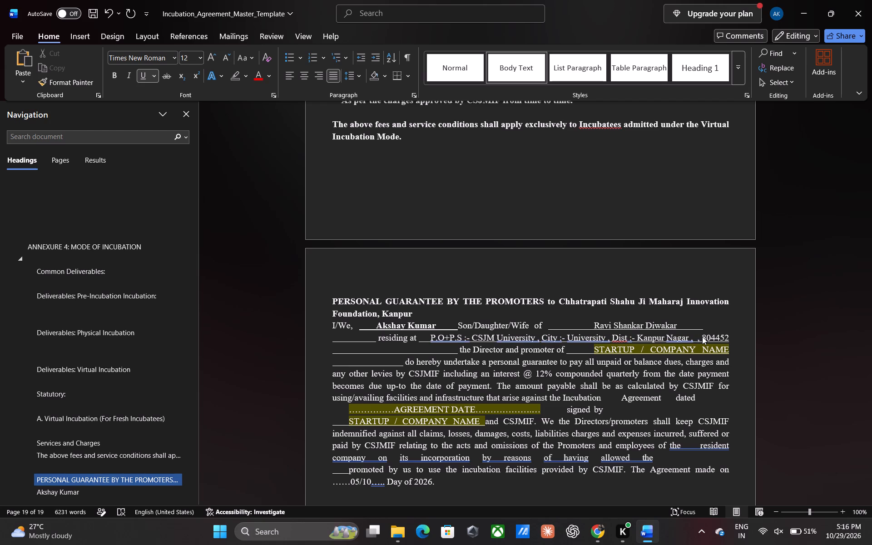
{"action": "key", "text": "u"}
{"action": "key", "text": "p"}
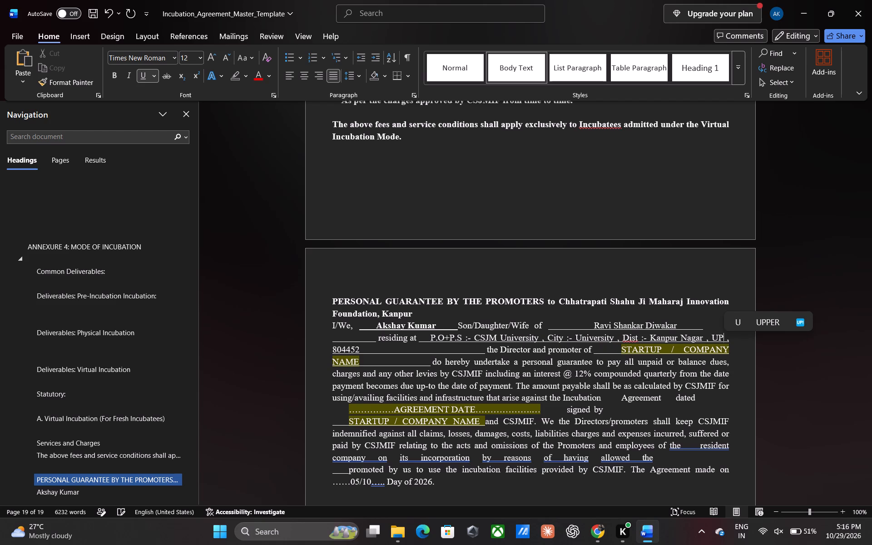
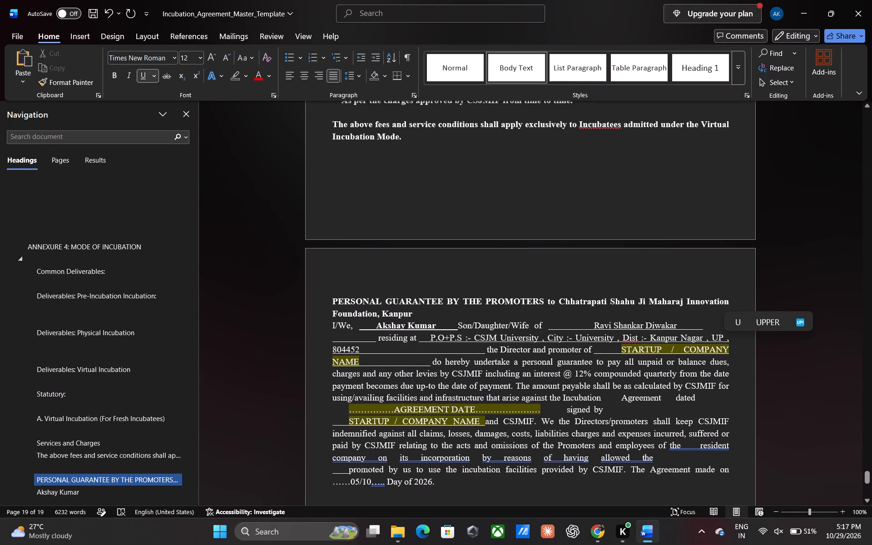
Replace the postal code after the state in the personal guarantee's "residing at" line with the promoter's new postal code.
{"action": "left_click_drag", "start_coordinate": [378, 349], "coordinate": [327, 354]}
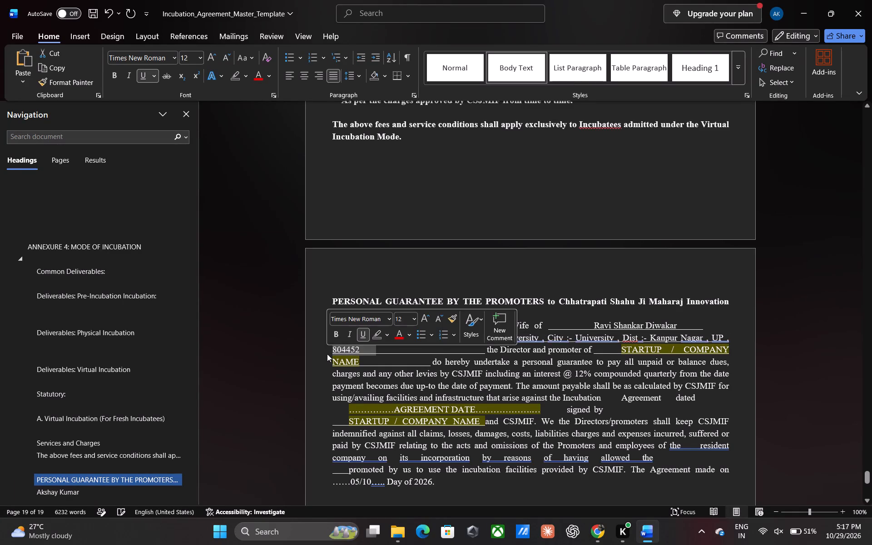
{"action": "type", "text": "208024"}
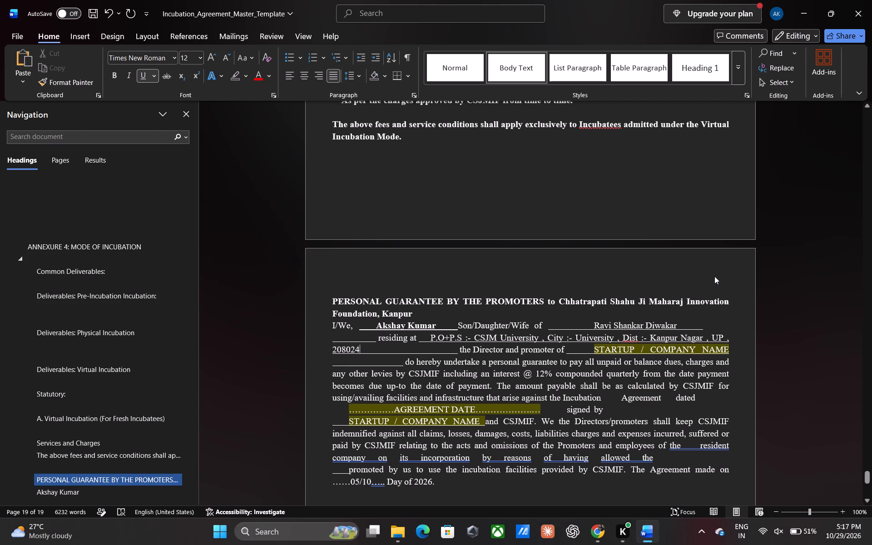